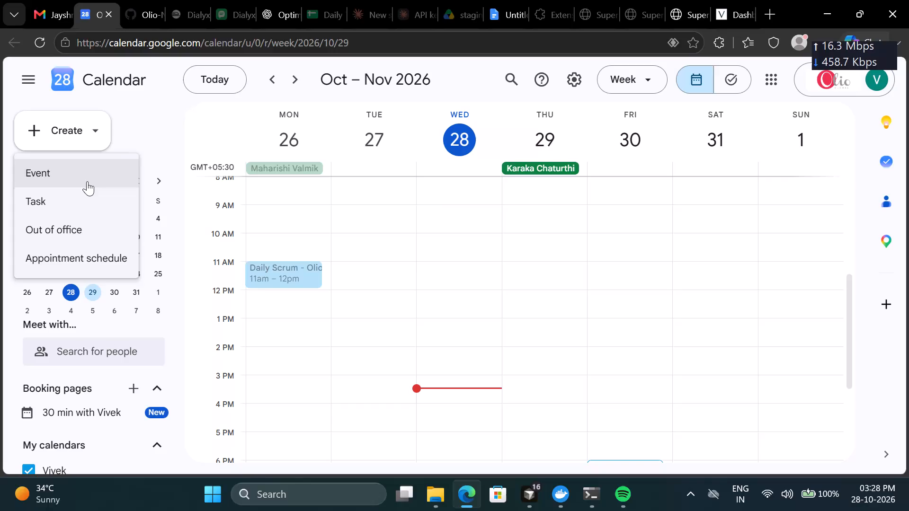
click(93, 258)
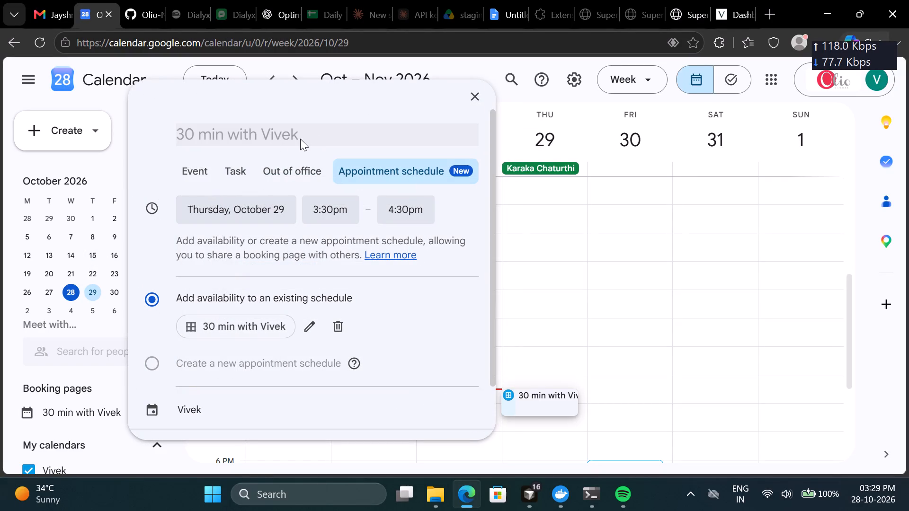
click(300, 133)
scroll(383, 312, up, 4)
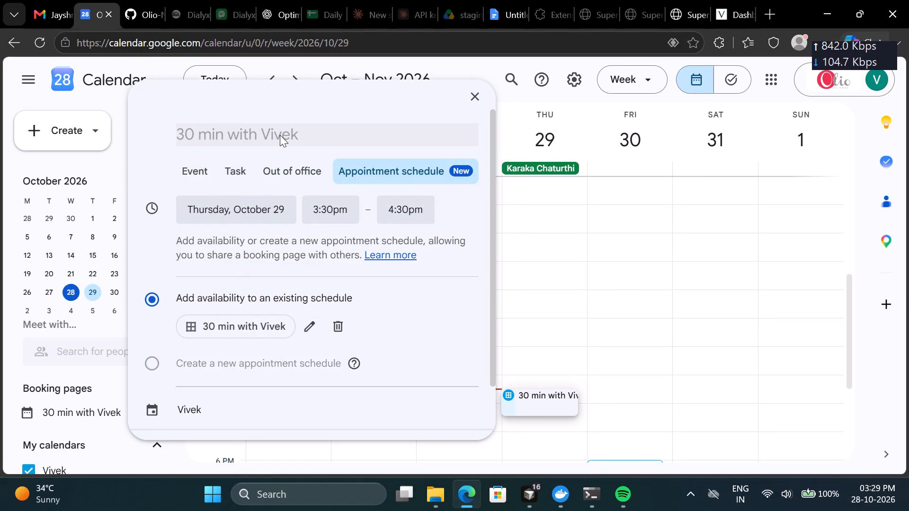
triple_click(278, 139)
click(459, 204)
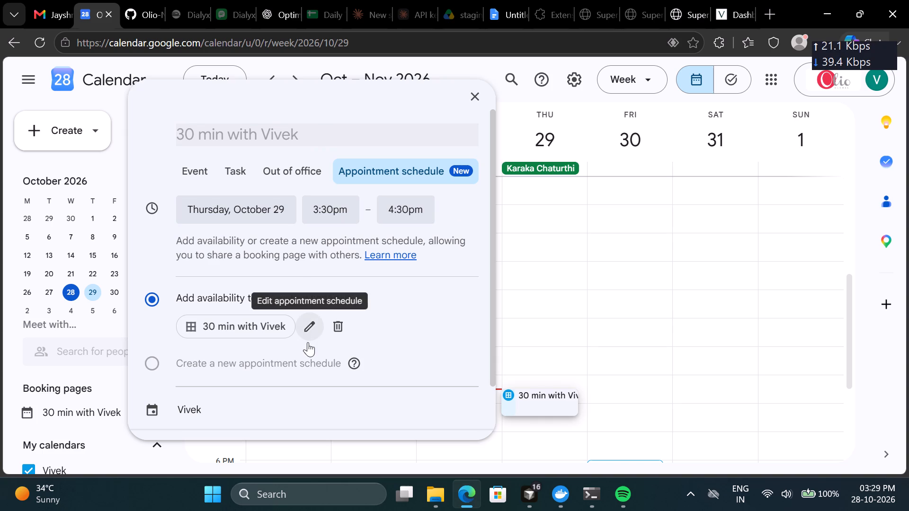
click(187, 171)
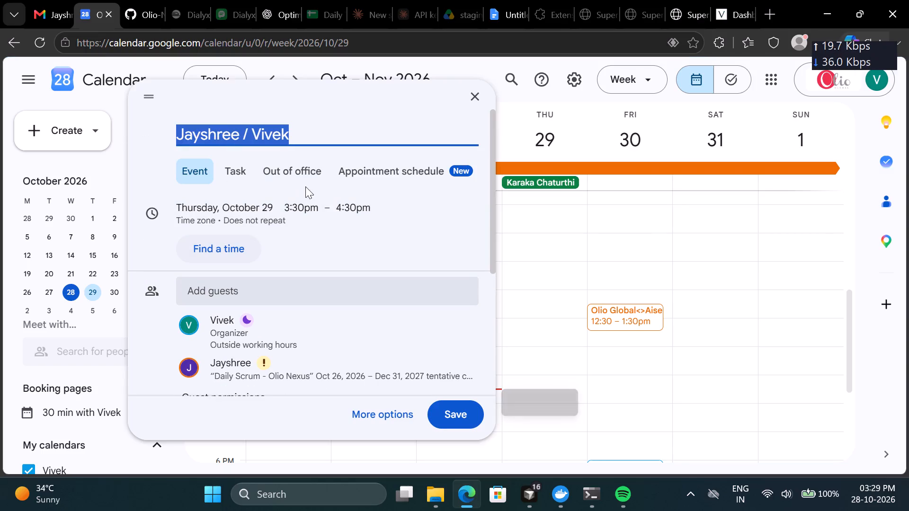
text(Dialyx)
key(space)
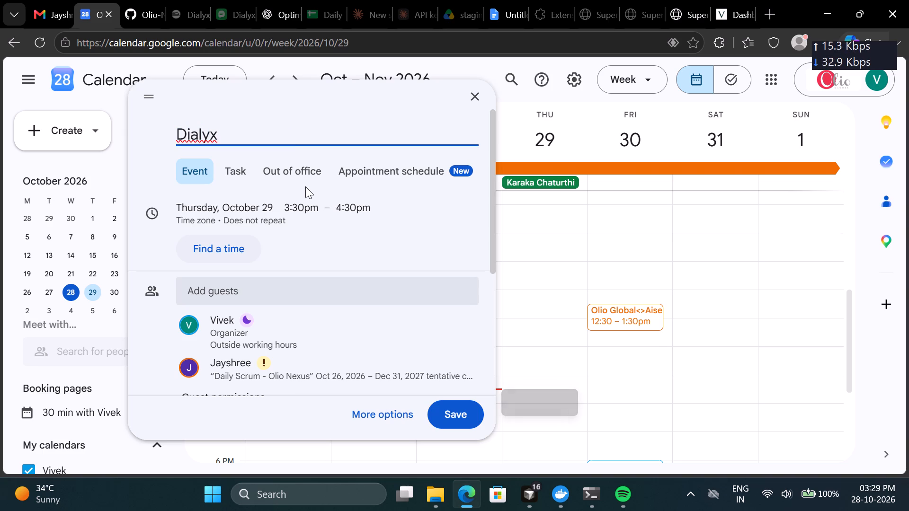
text(Feature)
key(space)
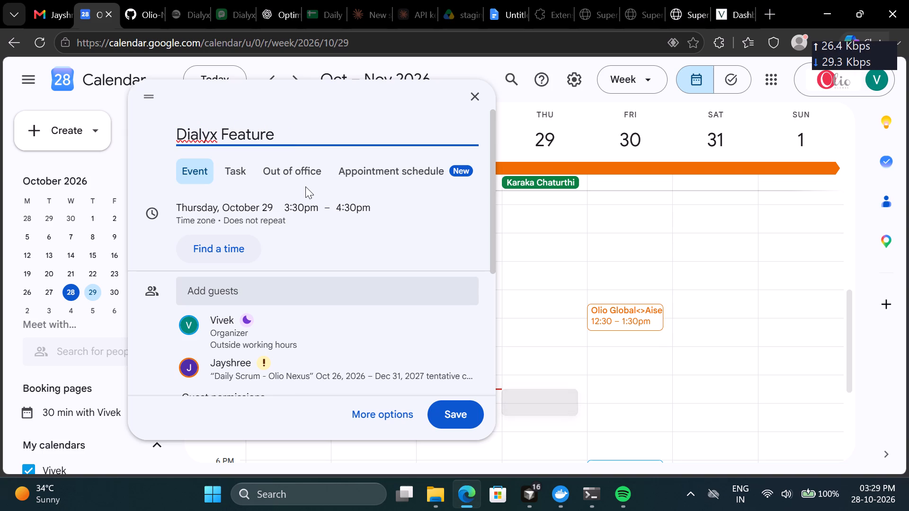
key(ctrl+BackSpace)
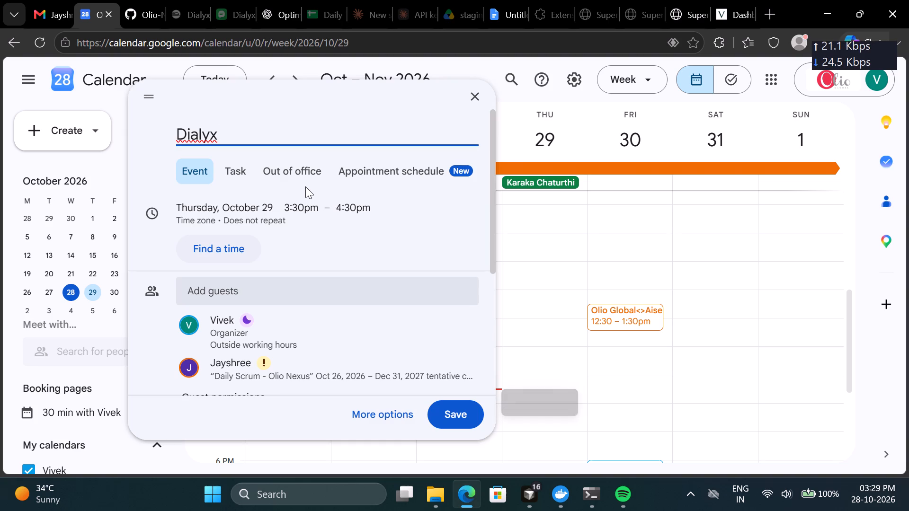
text(Features discu)
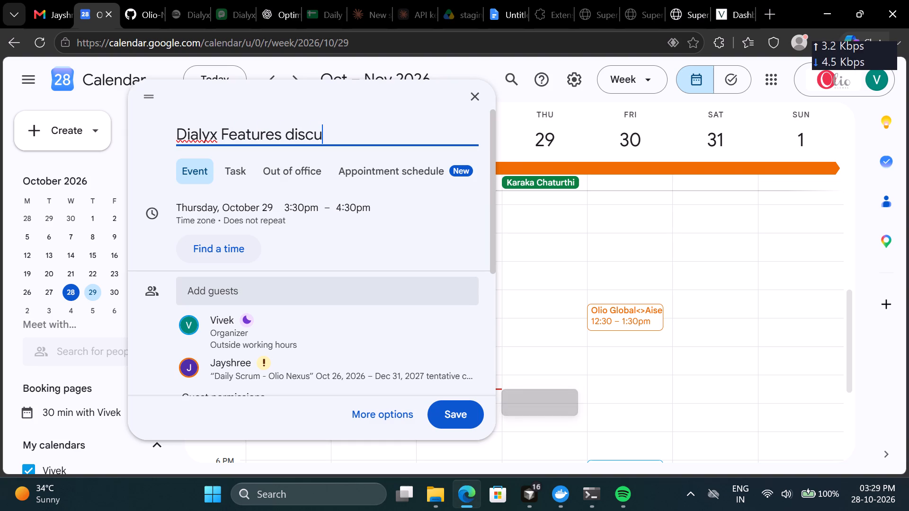
key(ctrl+BackSpace)
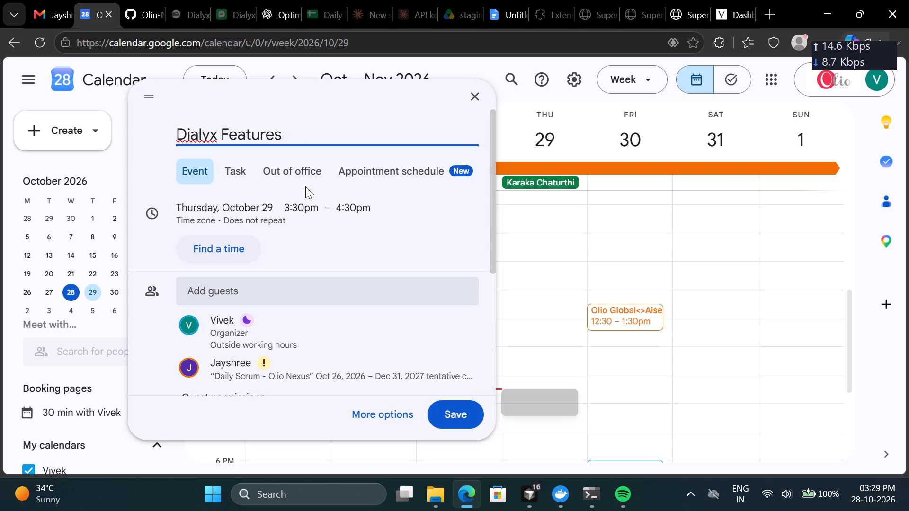
key(o)
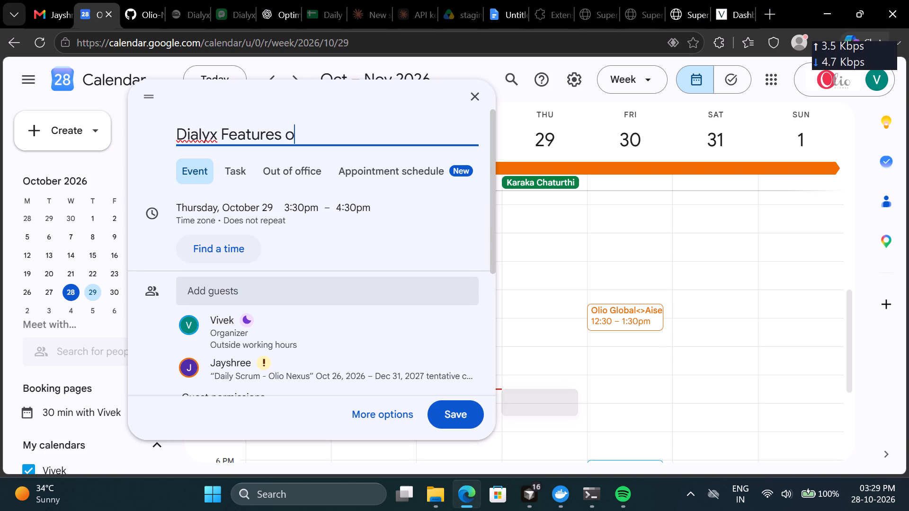
key(BackSpace)
key(ctrl+BackSpace)
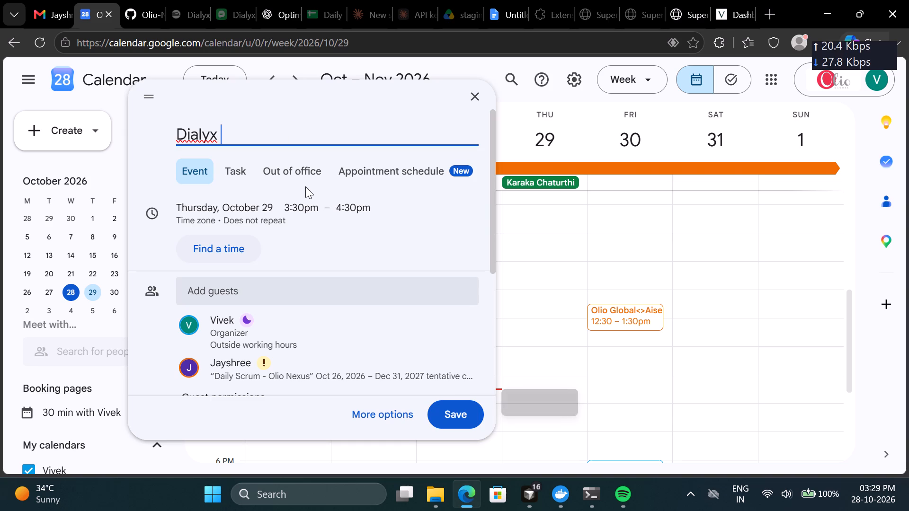
text(stagin)
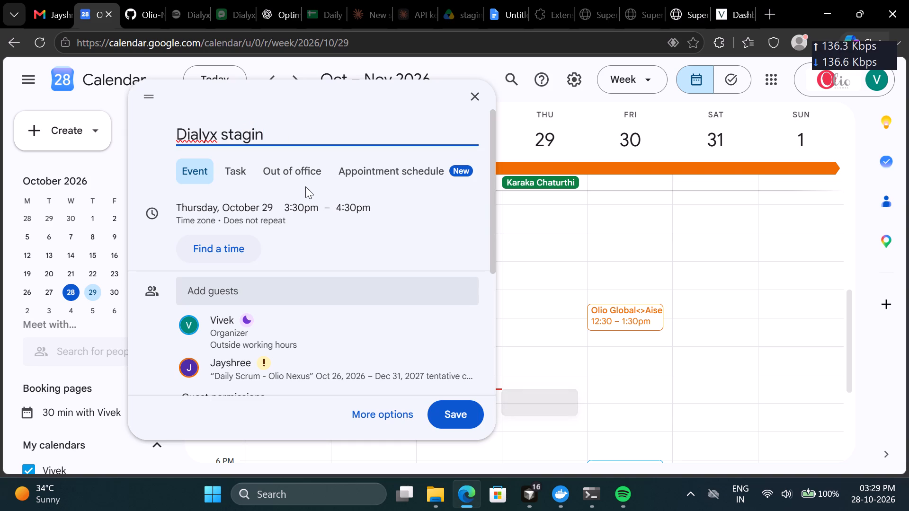
key(ctrl+BackSpace)
text(Staging)
key(space)
text(features to prod)
text(uction D)
key(BackSpace)
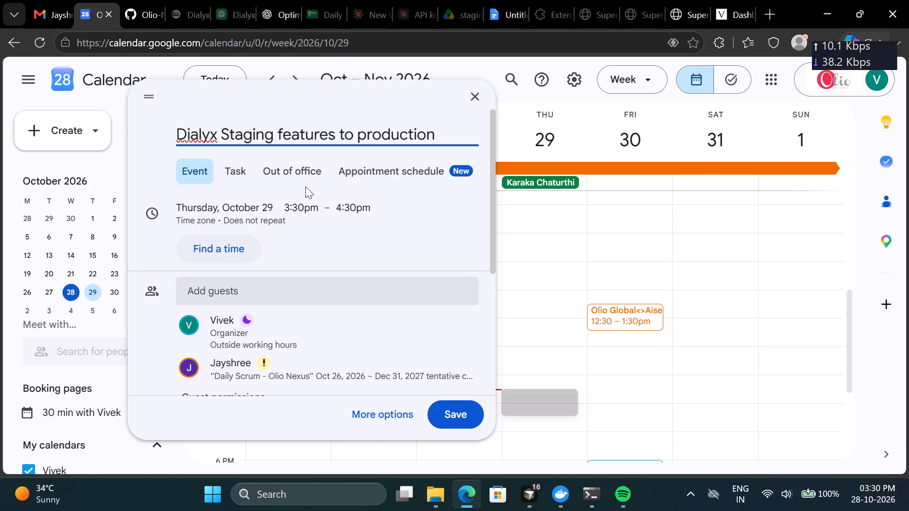
text(discussion)
key(ctrl+a)
key(ctrl+c)
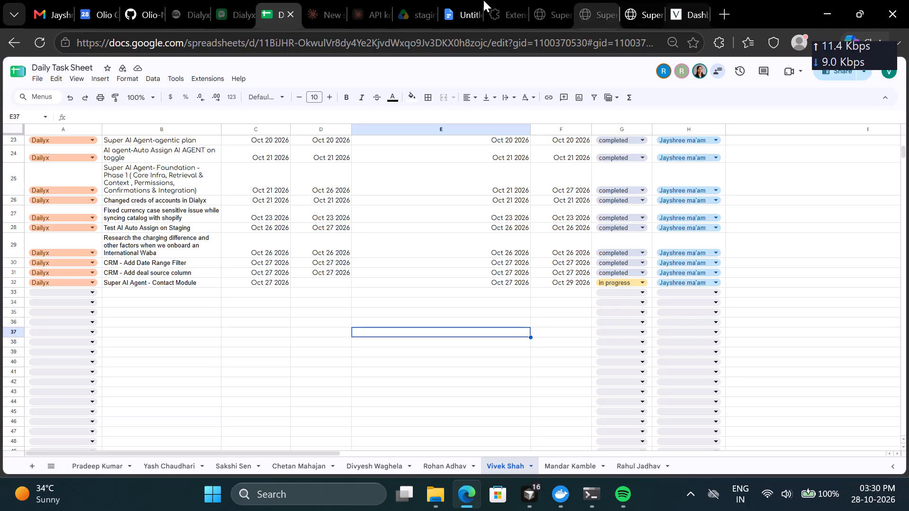
click(85, 0)
key(ctrl+v)
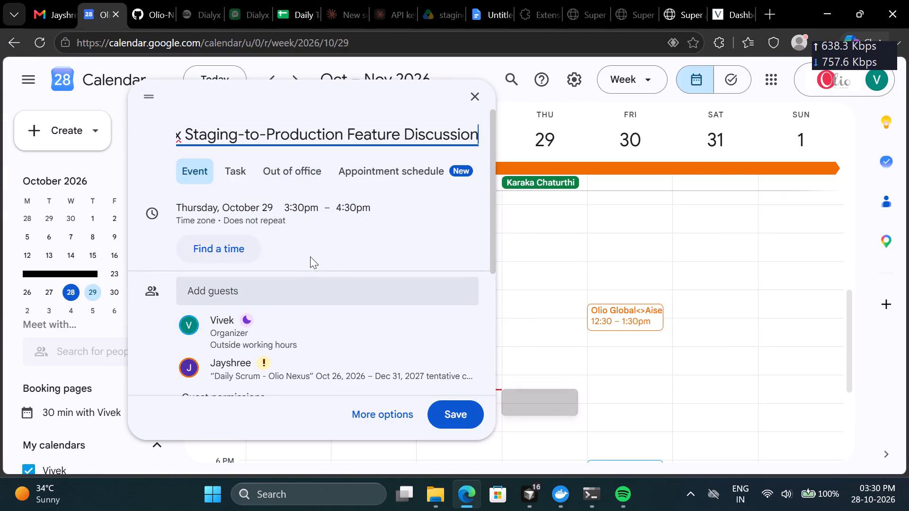
scroll(358, 263, down, 1)
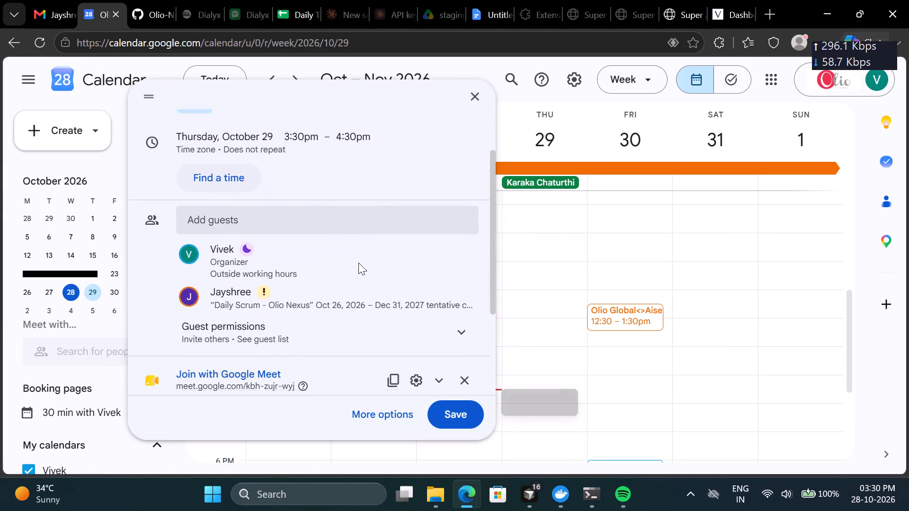
scroll(358, 263, down, 3)
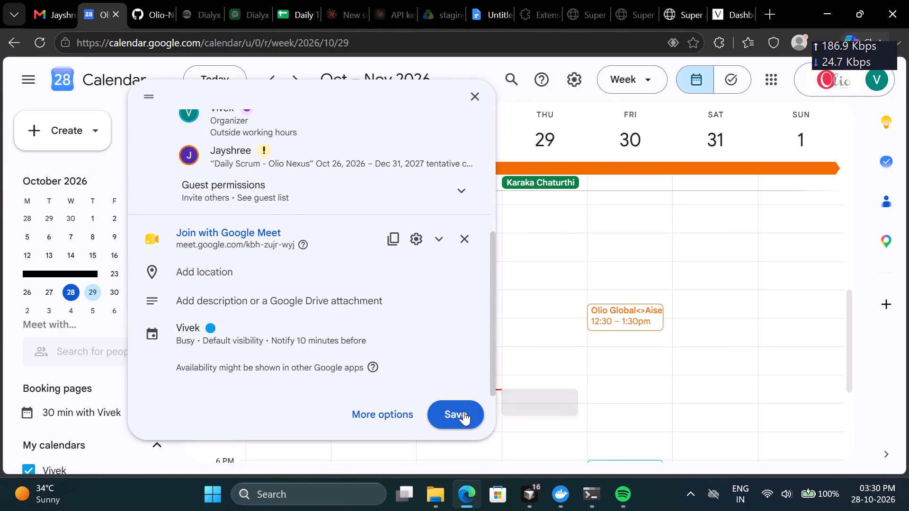
scroll(410, 341, up, 2)
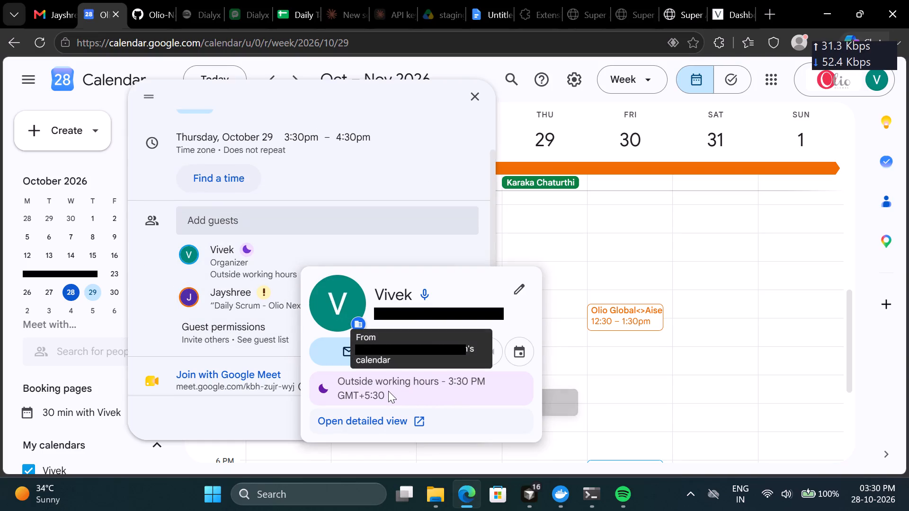
click(161, 270)
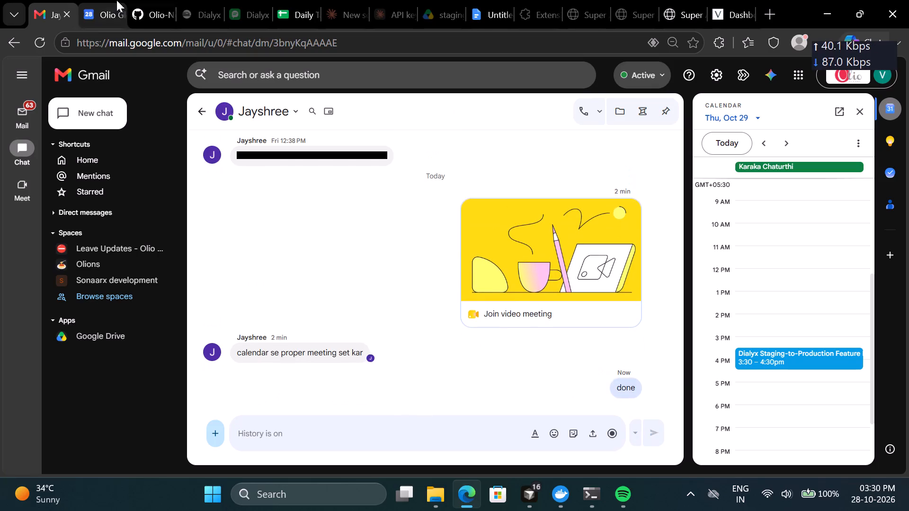
Return to Google Calendar, open the Dialyx Staging-to-Production event on October 29, and open its Google Meet link.
click(114, 0)
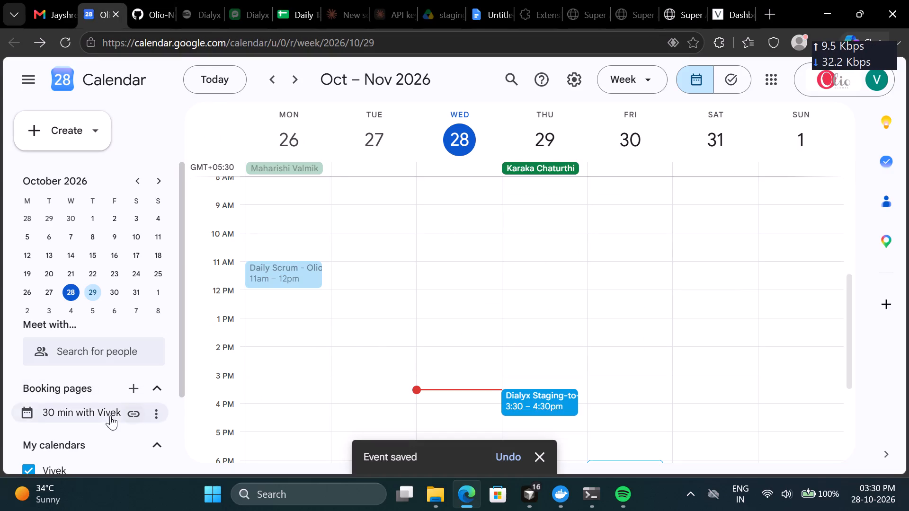
scroll(94, 417, down, 3)
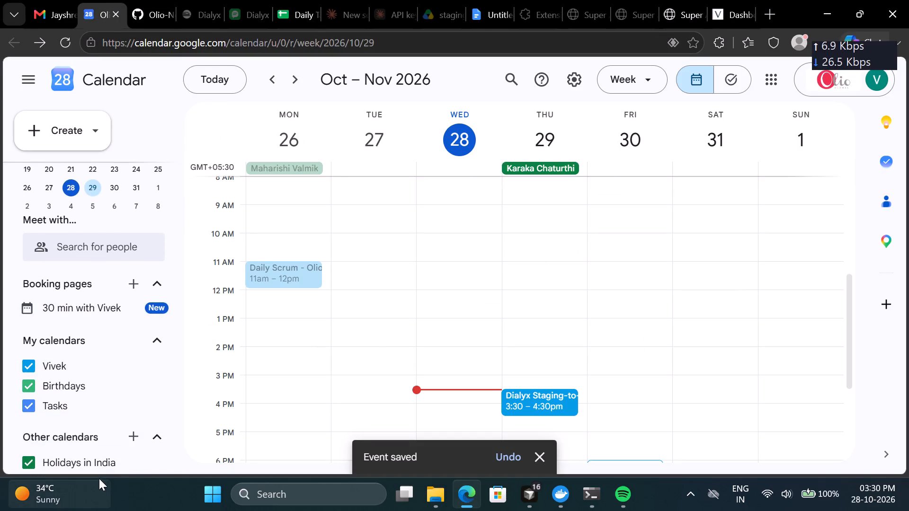
scroll(110, 329, up, 4)
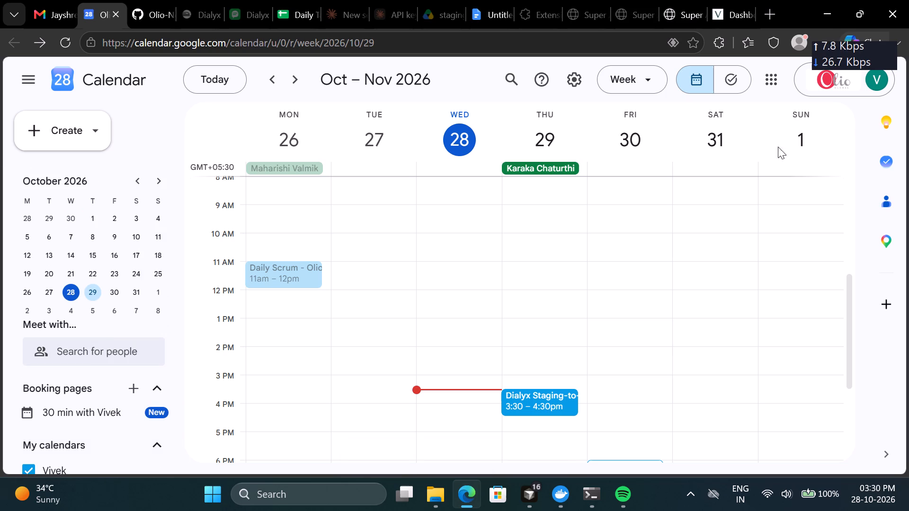
click(15, 81)
click(15, 81)
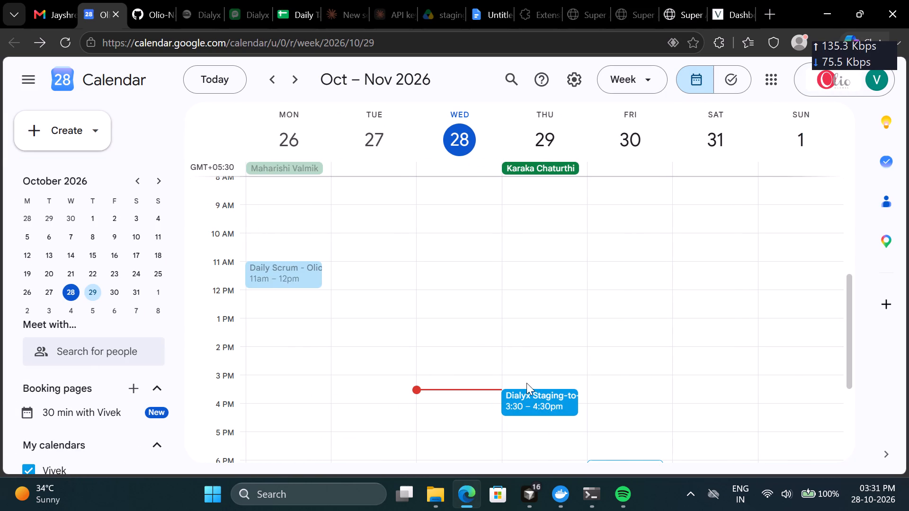
click(531, 403)
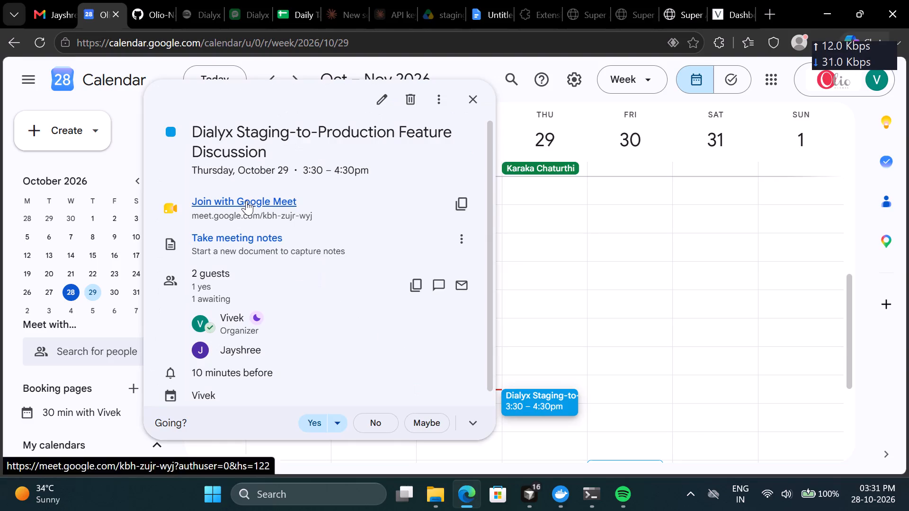
click(246, 201)
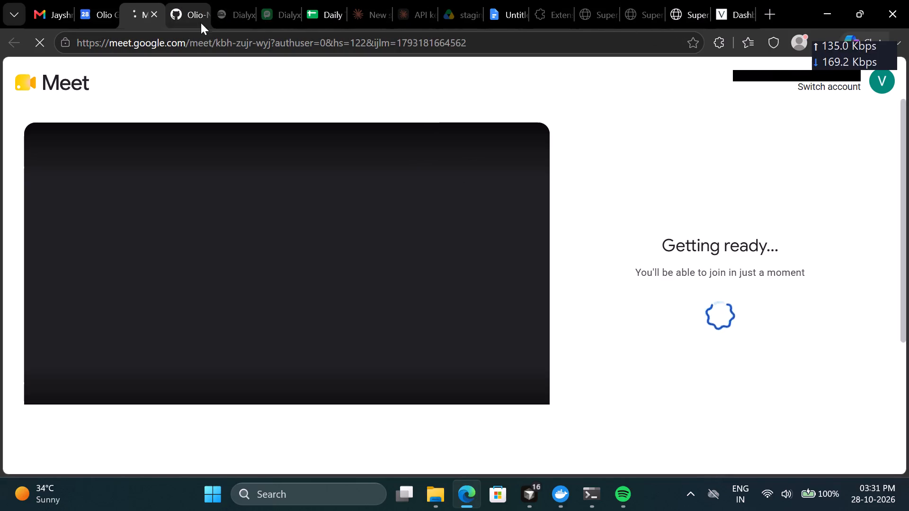
Switch to the untitled Google Docs feature list and select the line "Template variable presets" under Inbox.
click(514, 0)
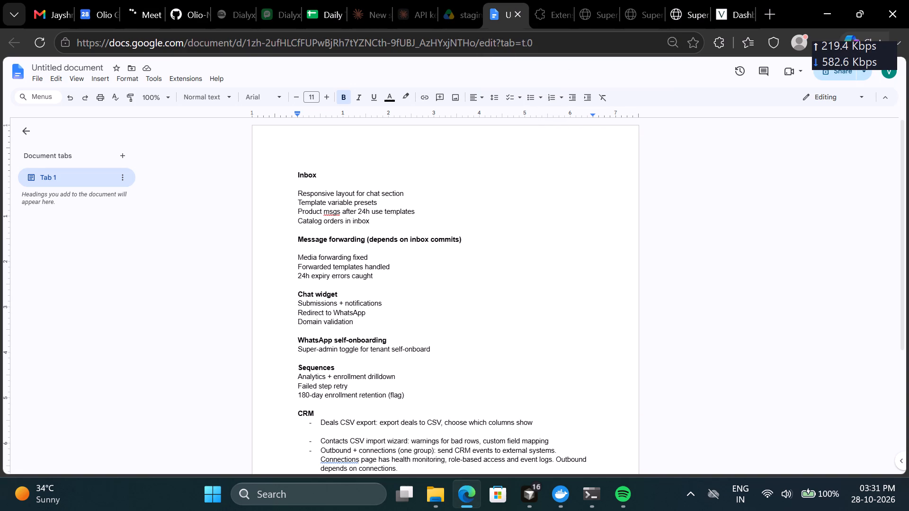
drag(379, 202, 296, 200)
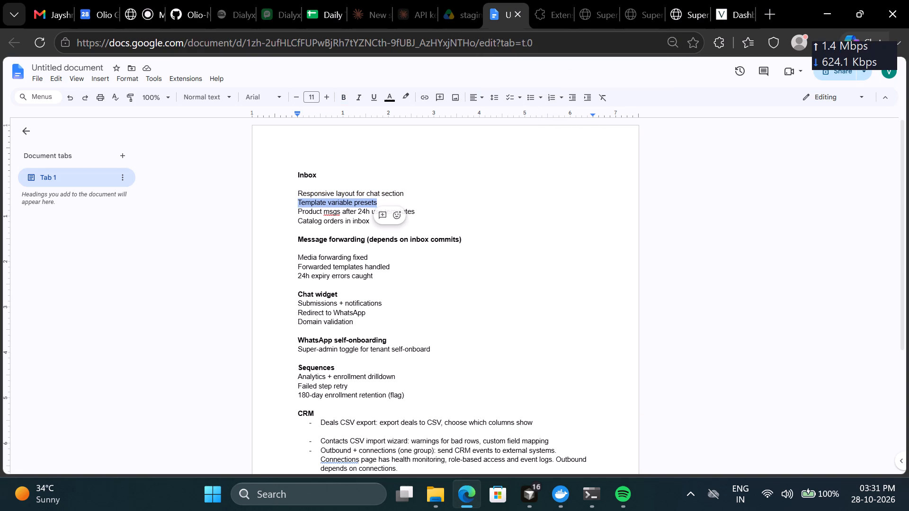
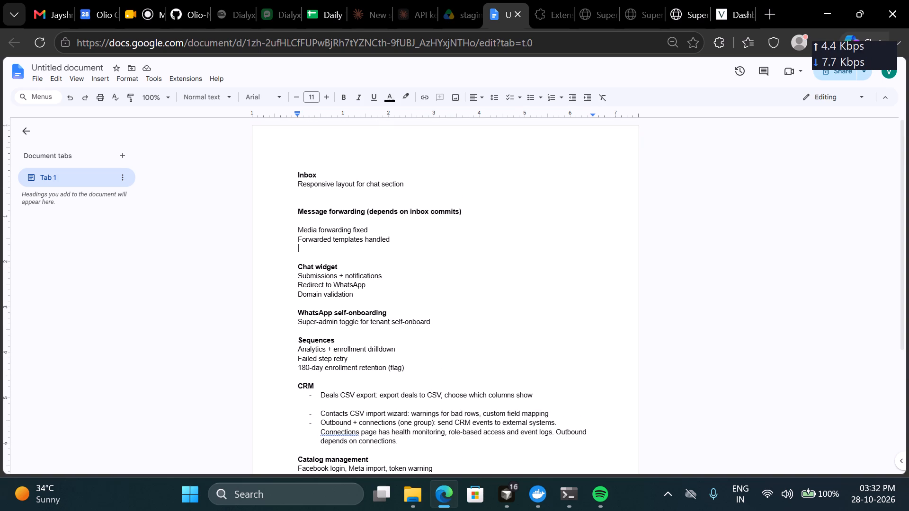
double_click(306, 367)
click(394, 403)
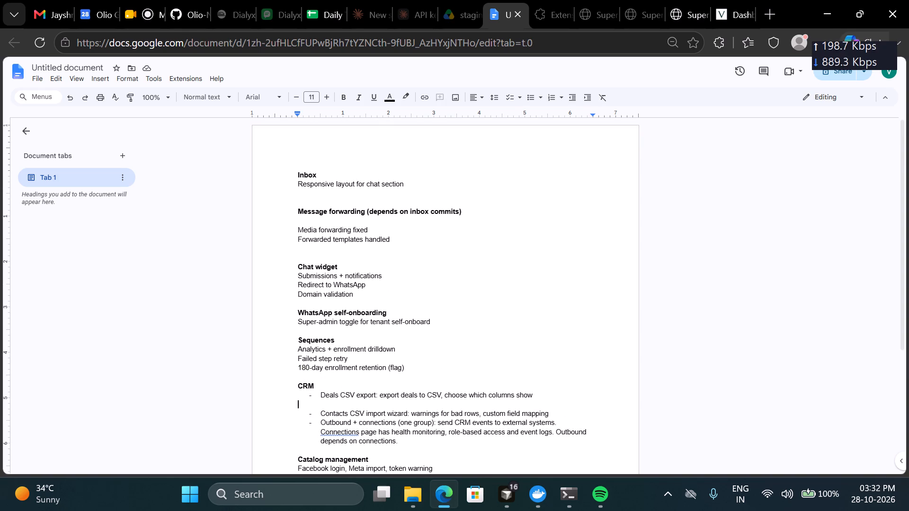
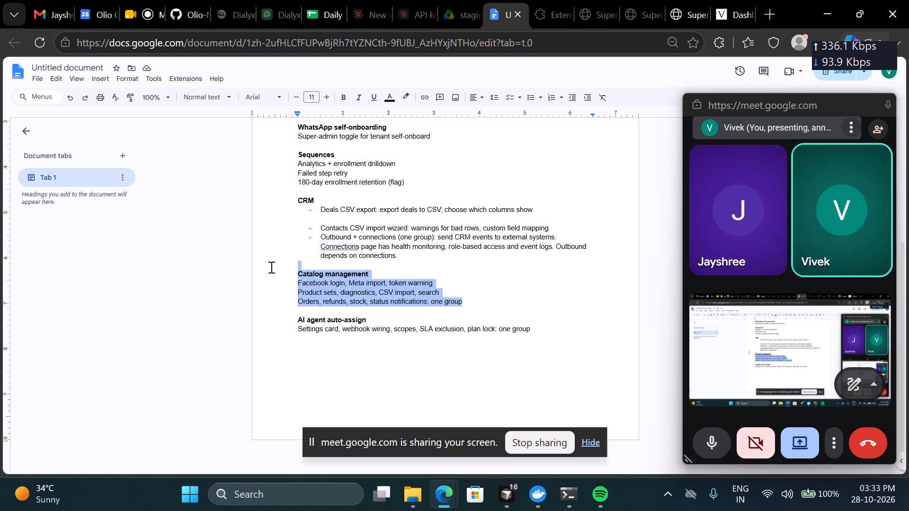
Delete the Catalog management section, including its heading, three feature lines and an extra blank line, from the feature list.
drag(270, 267, 274, 273)
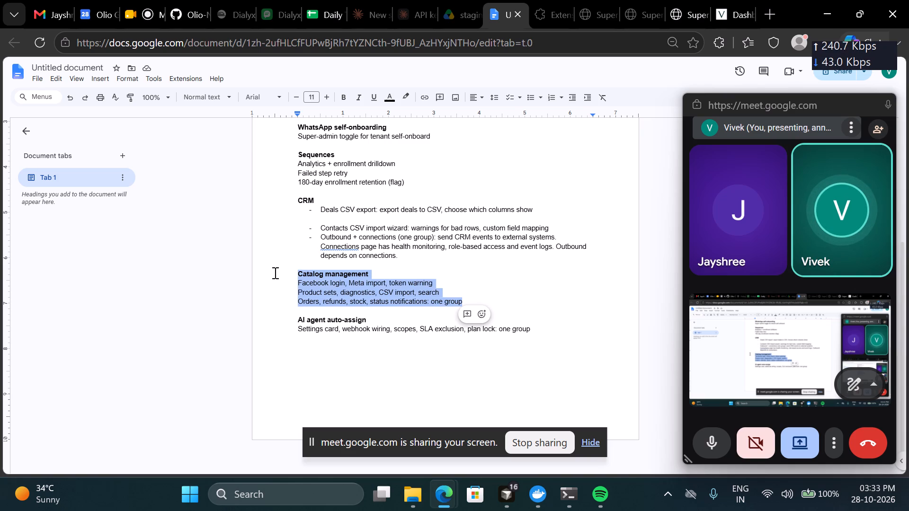
key(BackSpace)
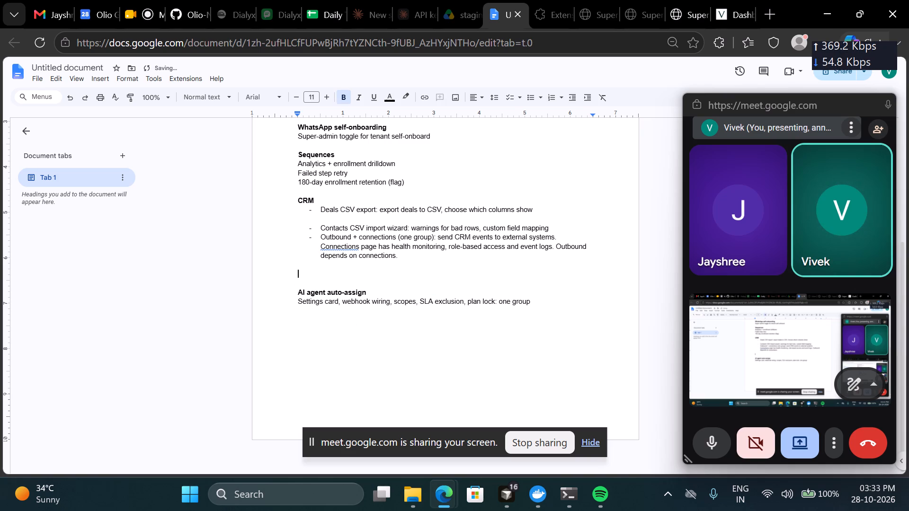
key(BackSpace)
Place the text cursor at the start of the Inbox heading at the beginning of the document.
scroll(358, 297, up, 3)
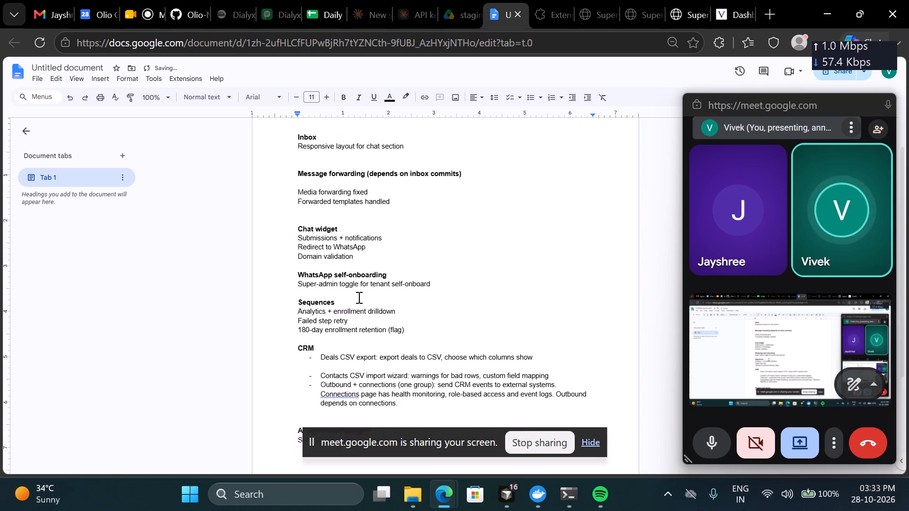
scroll(358, 297, up, 2)
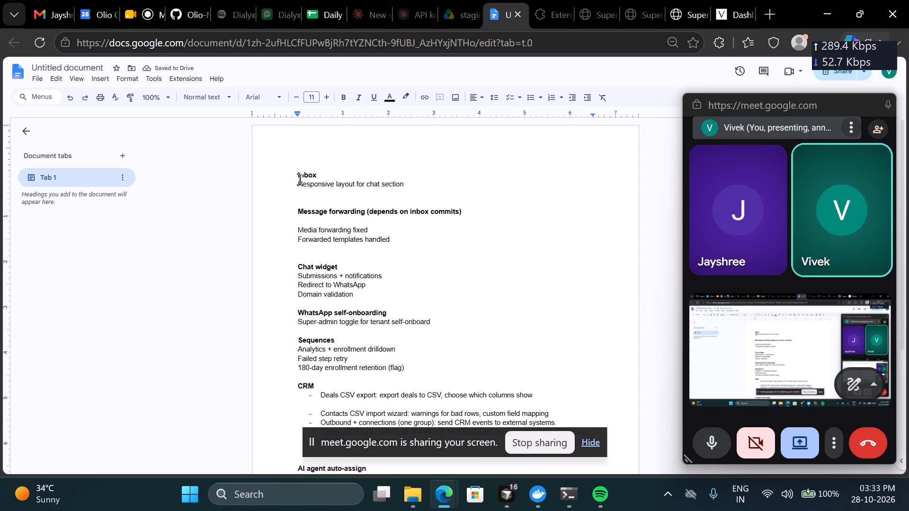
click(298, 175)
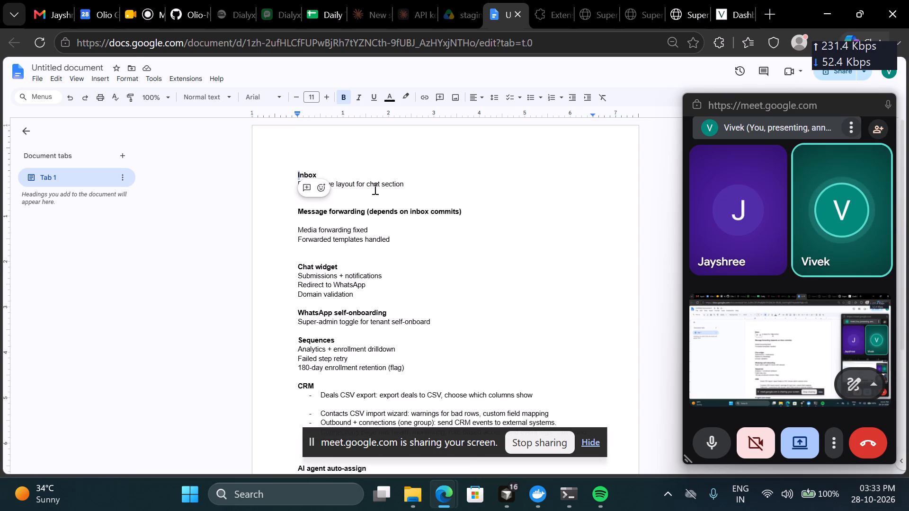
Go over the Inbox responsive layout and message forwarding entries in the feature list.
double_click(374, 188)
double_click(327, 188)
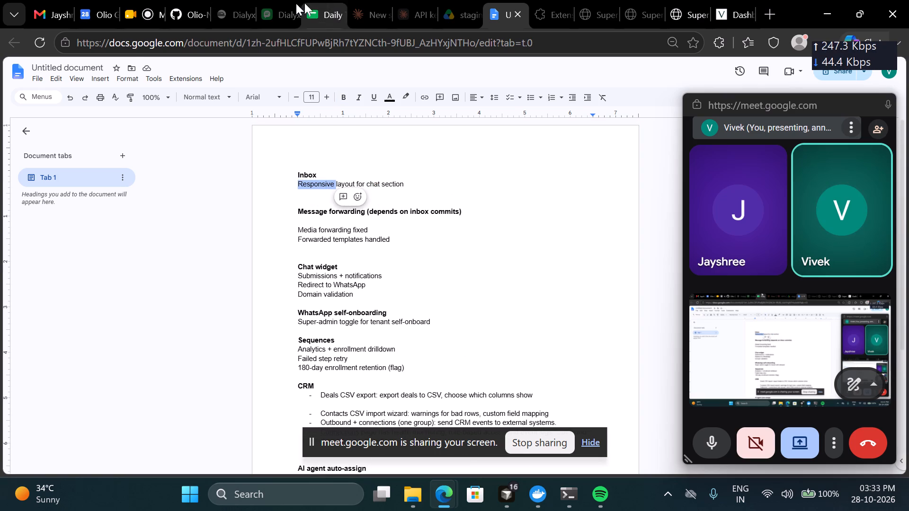
click(279, 1)
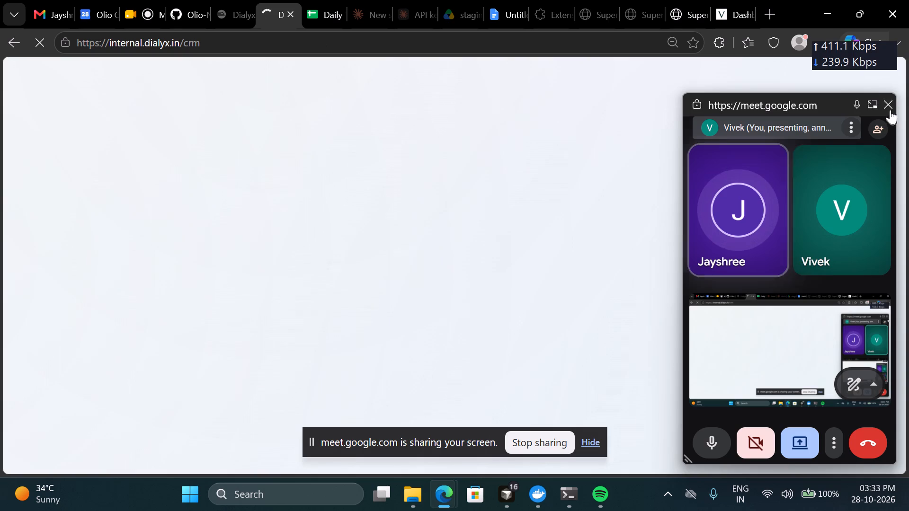
click(499, 0)
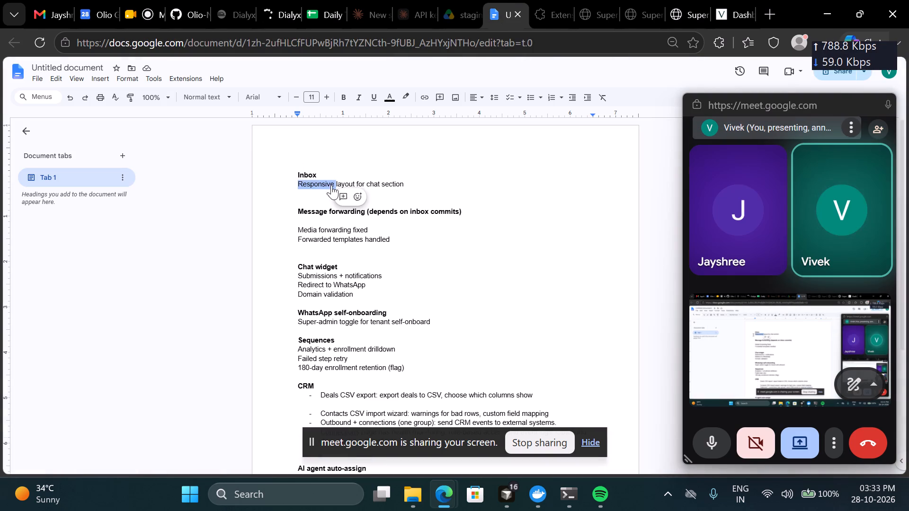
double_click(343, 182)
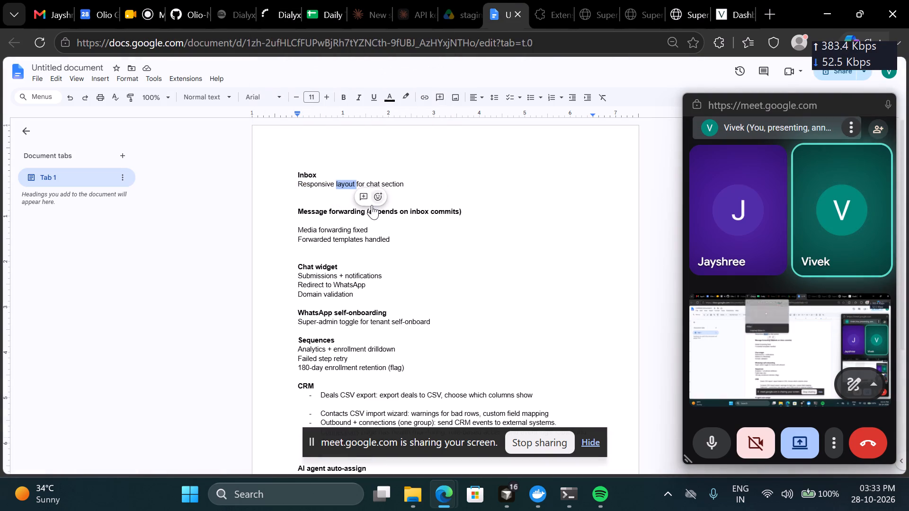
click(404, 254)
drag(299, 230, 373, 229)
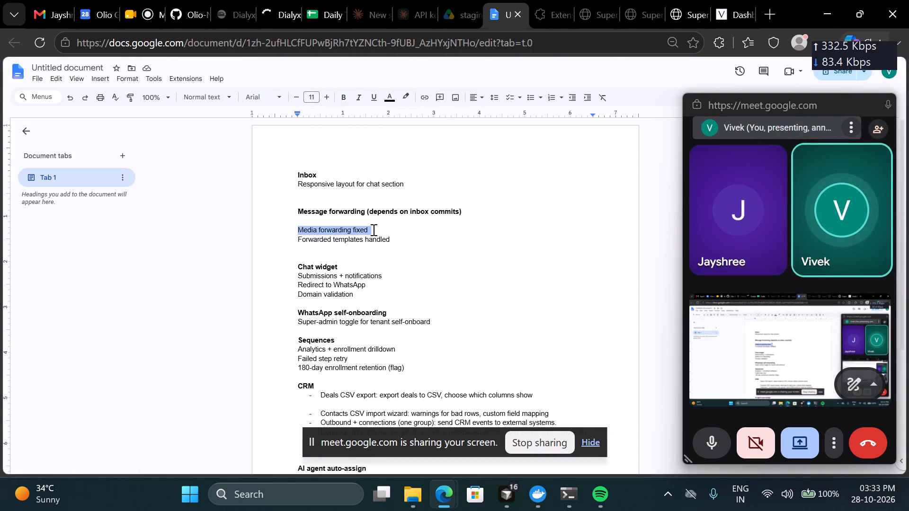
click(358, 268)
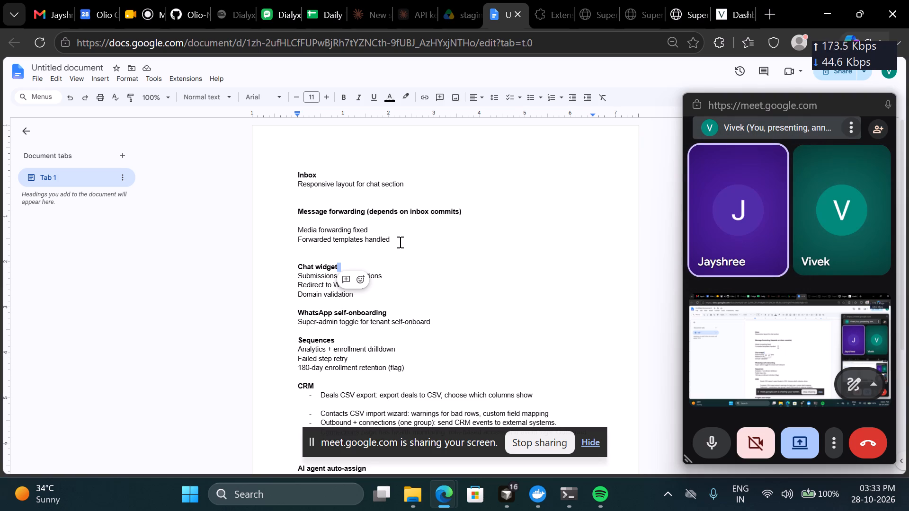
Delete the "Forwarded templates handled" line and the surplus blank lines around the Message forwarding section.
drag(399, 242, 274, 238)
key(BackSpace)
click(301, 221)
key(BackSpace)
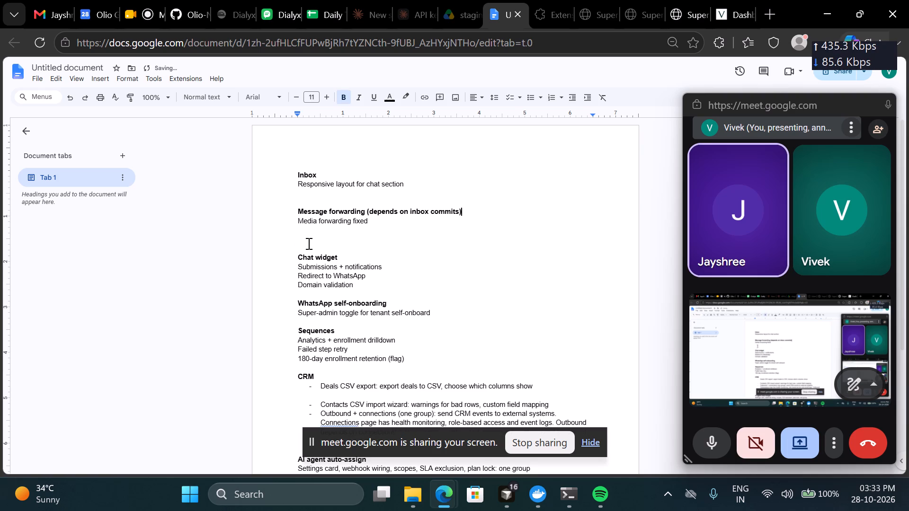
click(306, 243)
key(BackSpace)
click(307, 236)
key(BackSpace)
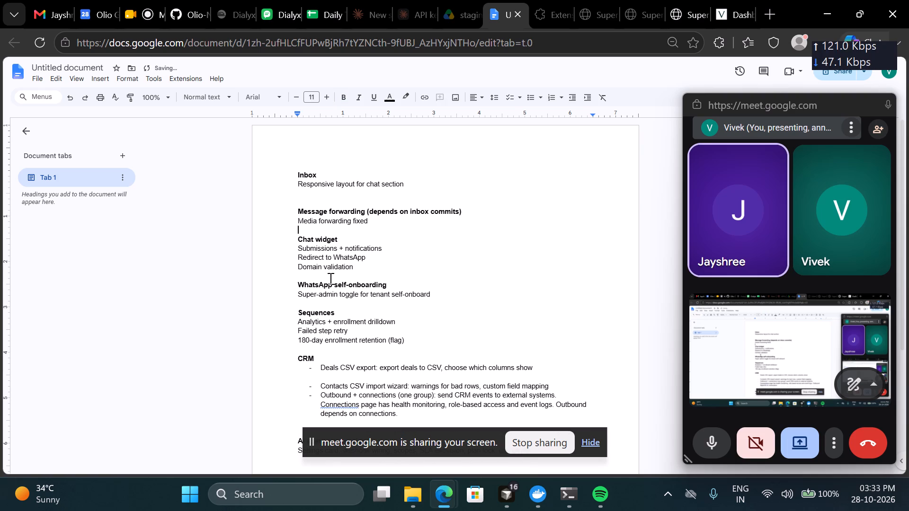
click(312, 202)
key(BackSpace)
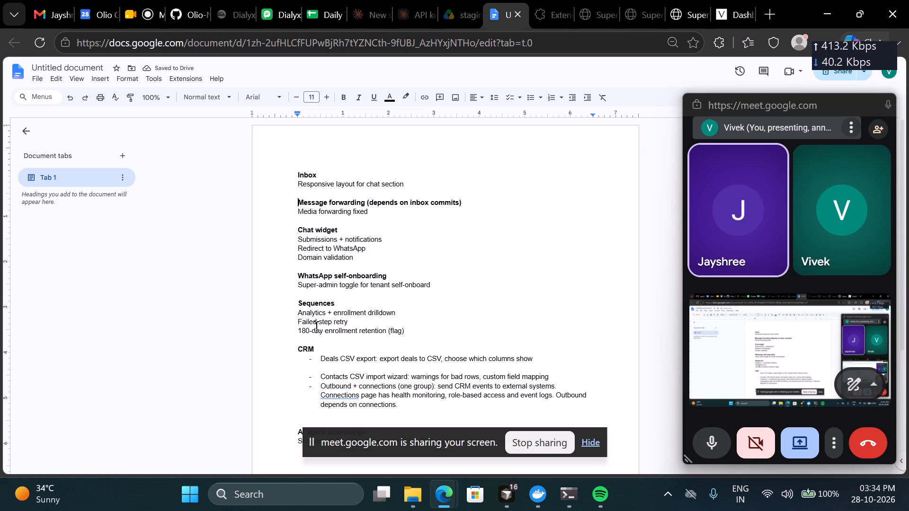
Look over the whole feature list, then review the Message forwarding section and its "Media forwarding fixed" entry.
scroll(306, 342, down, 2)
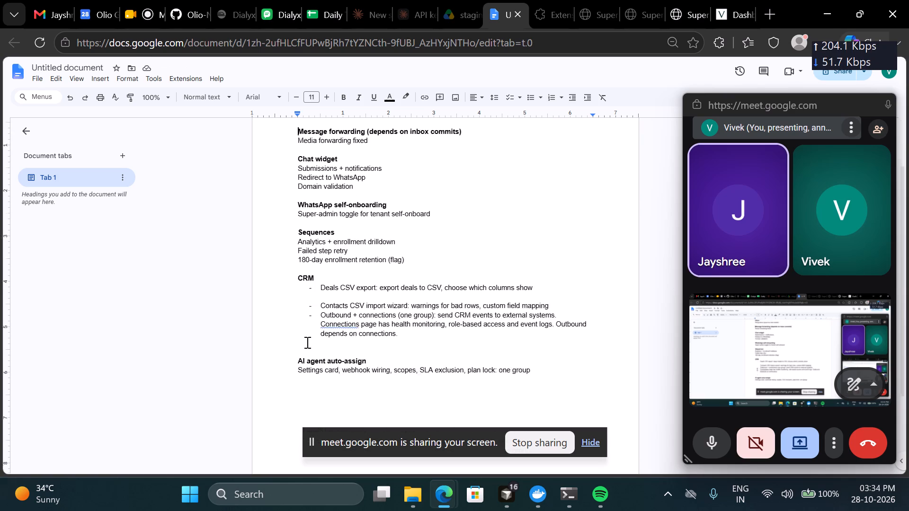
scroll(306, 342, down, 1)
scroll(306, 342, up, 2)
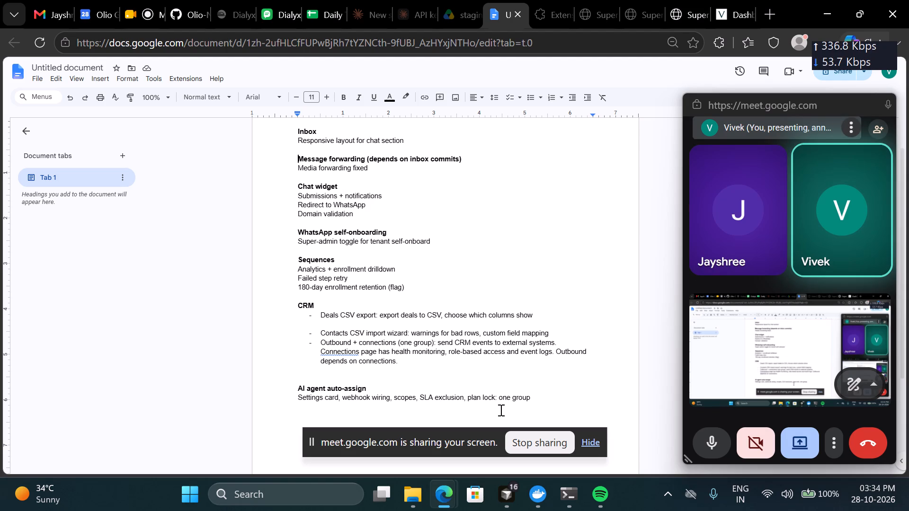
scroll(503, 408, up, 1)
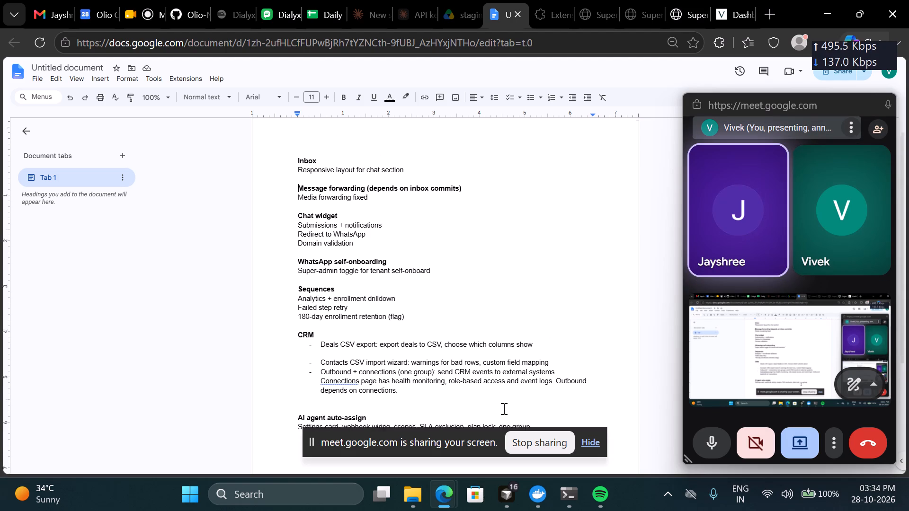
scroll(503, 408, up, 1)
double_click(304, 212)
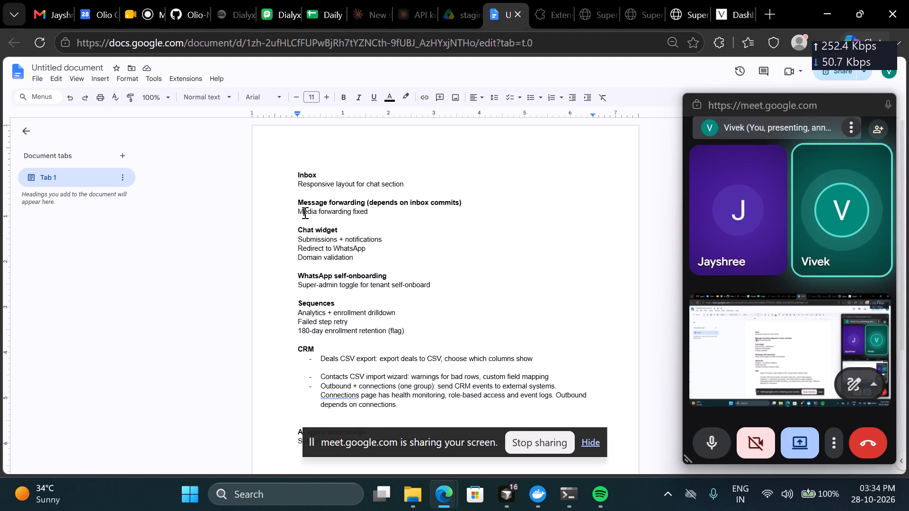
click(337, 216)
click(444, 232)
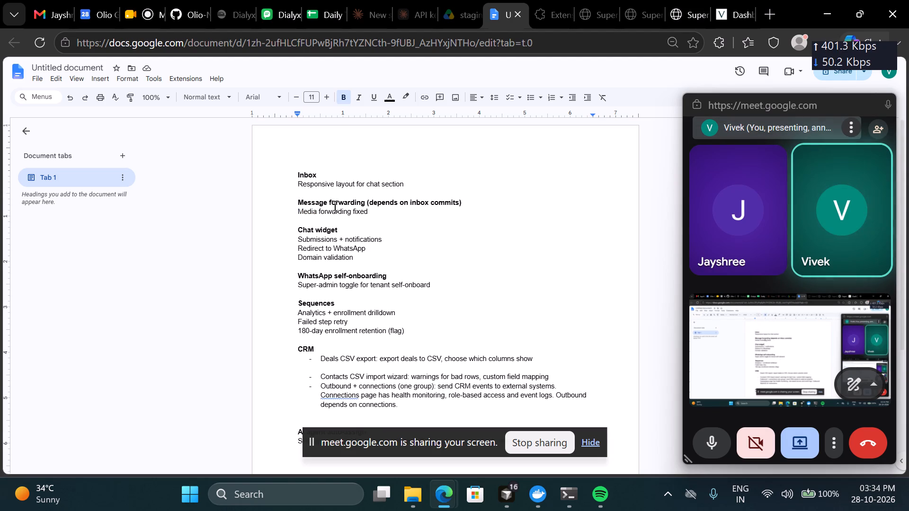
drag(368, 212, 335, 209)
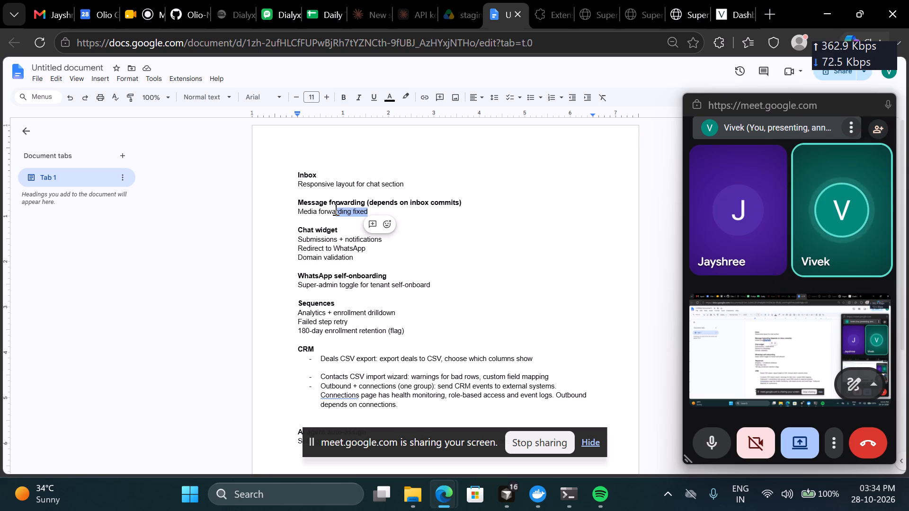
double_click(426, 206)
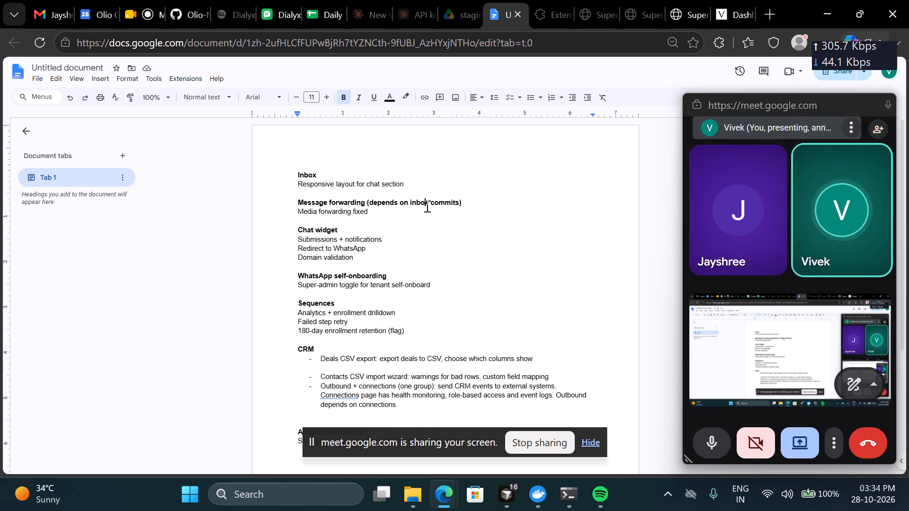
click(335, 214)
Review the Chat widget section's entries on submissions and notifications, the WhatsApp redirect and domain validation.
drag(300, 231, 309, 235)
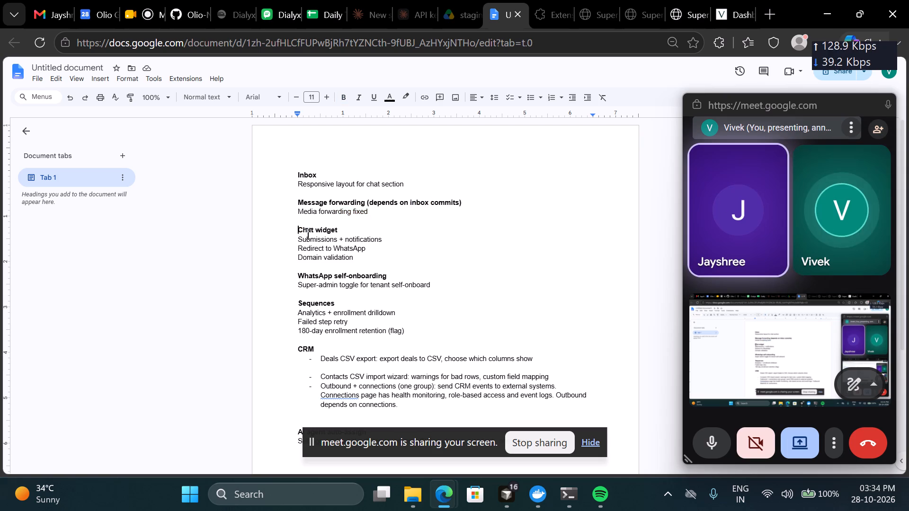
drag(309, 235, 362, 255)
double_click(330, 259)
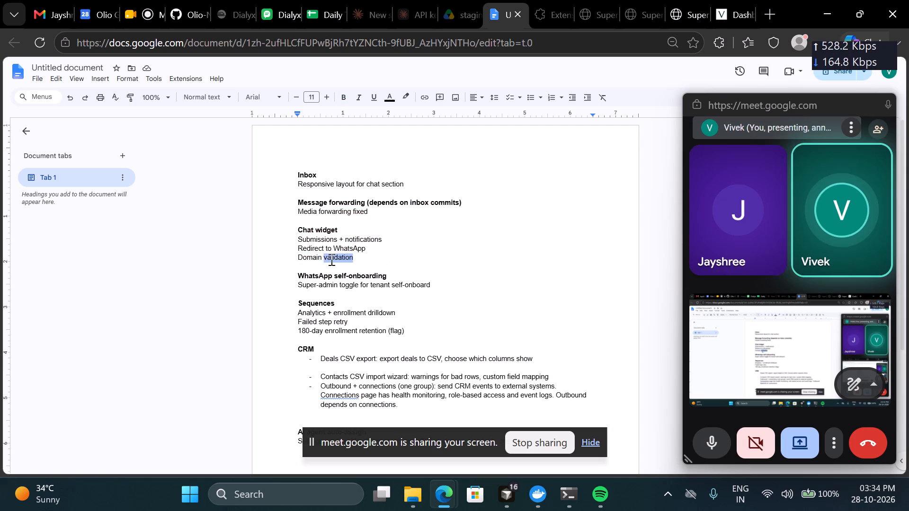
double_click(310, 262)
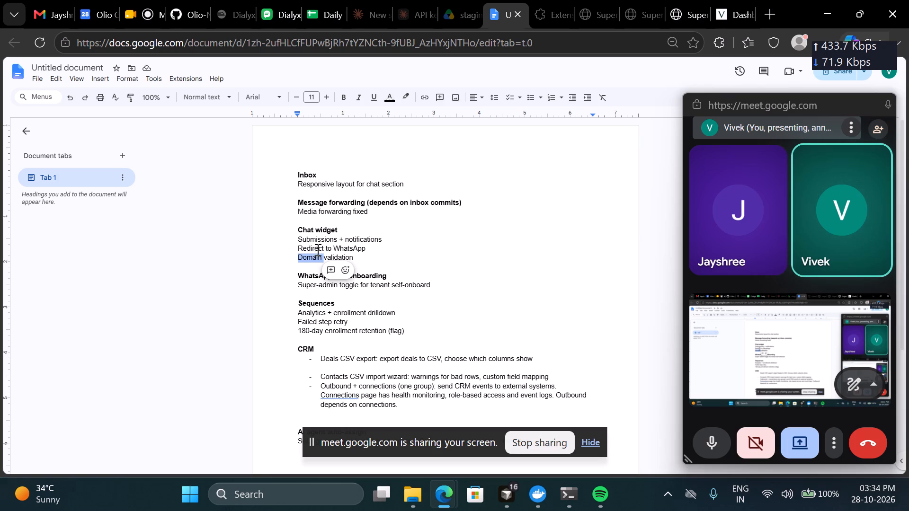
drag(308, 236, 360, 255)
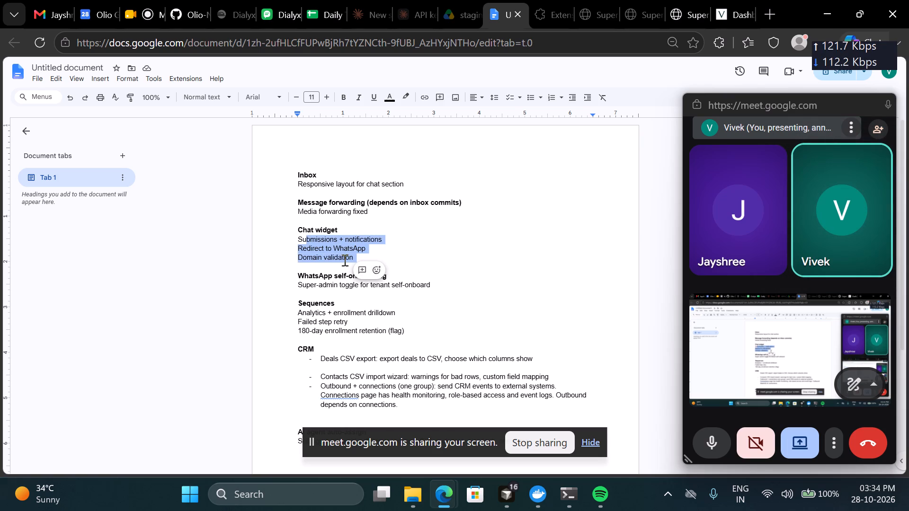
click(469, 258)
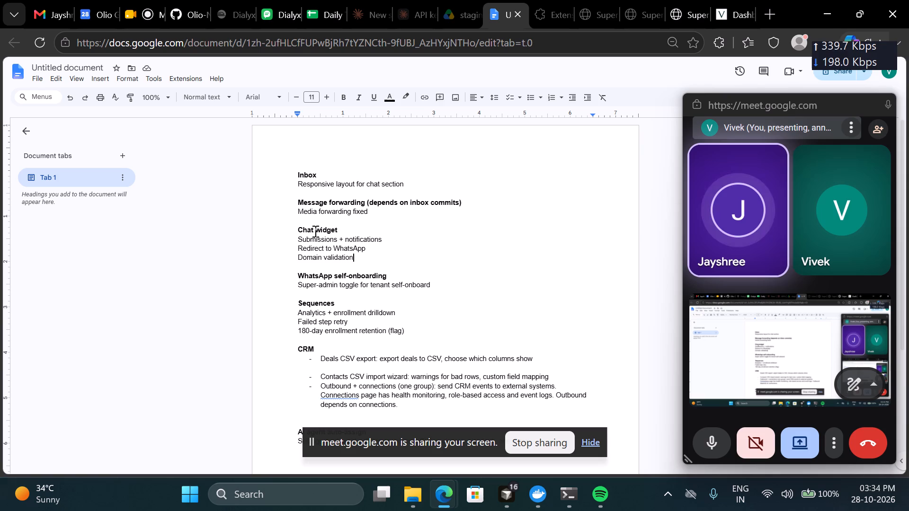
double_click(314, 231)
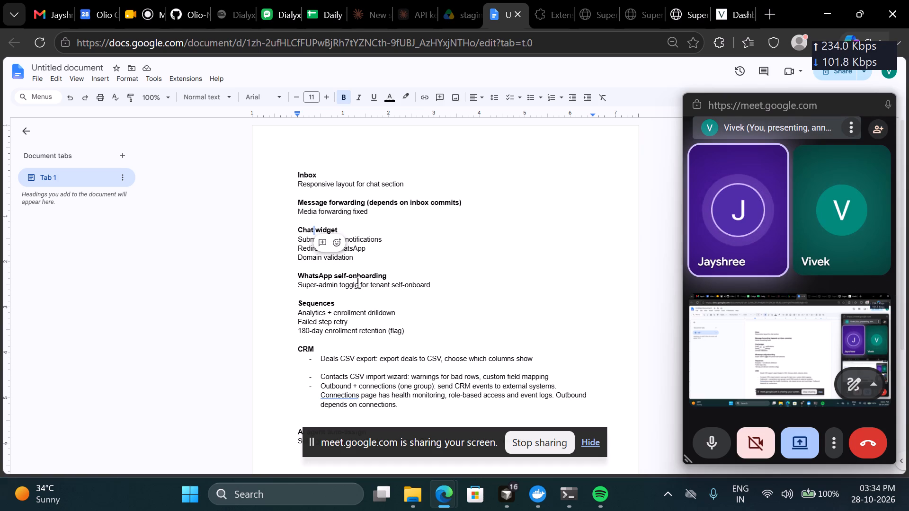
Insert "/already on prod " at the start of the "WhatsApp self-onboarding" heading.
double_click(369, 283)
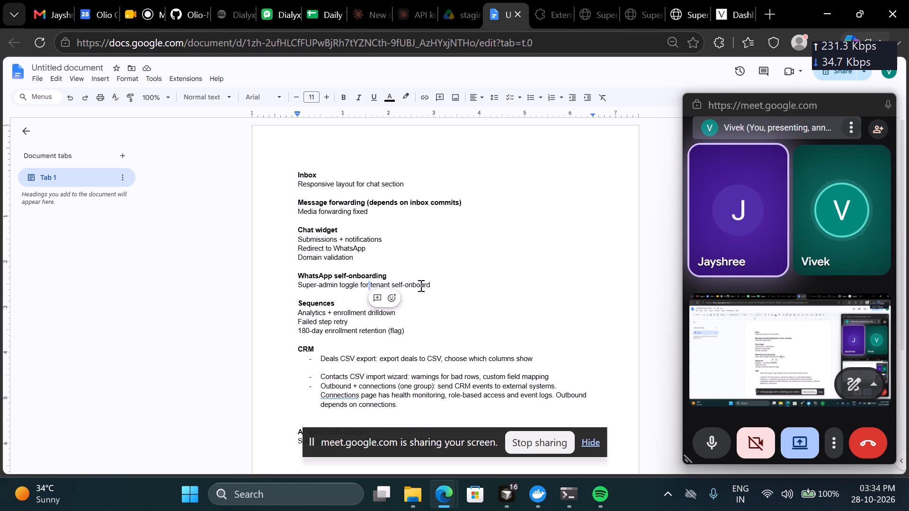
drag(432, 285, 288, 278)
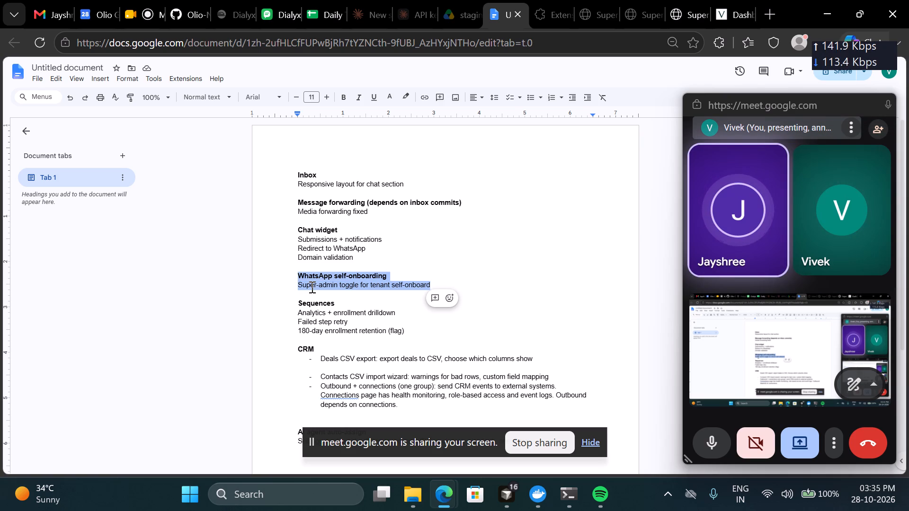
key(Left)
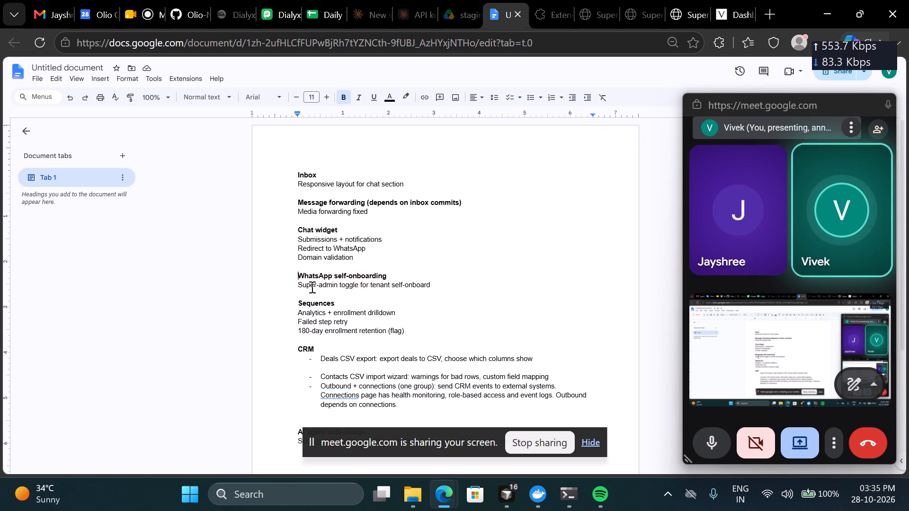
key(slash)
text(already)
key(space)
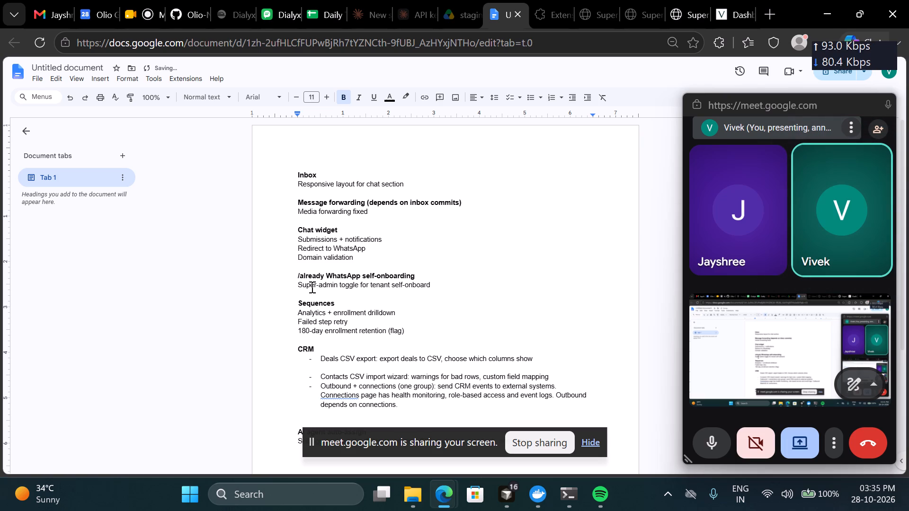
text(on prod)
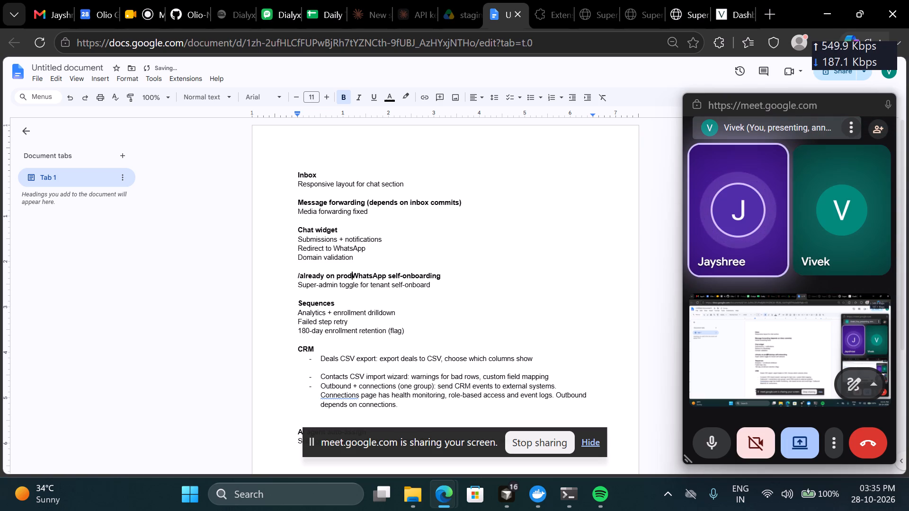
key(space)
Go over the Sequences entries and the CRM items on deals CSV export and outbound connections.
scroll(310, 287, down, 2)
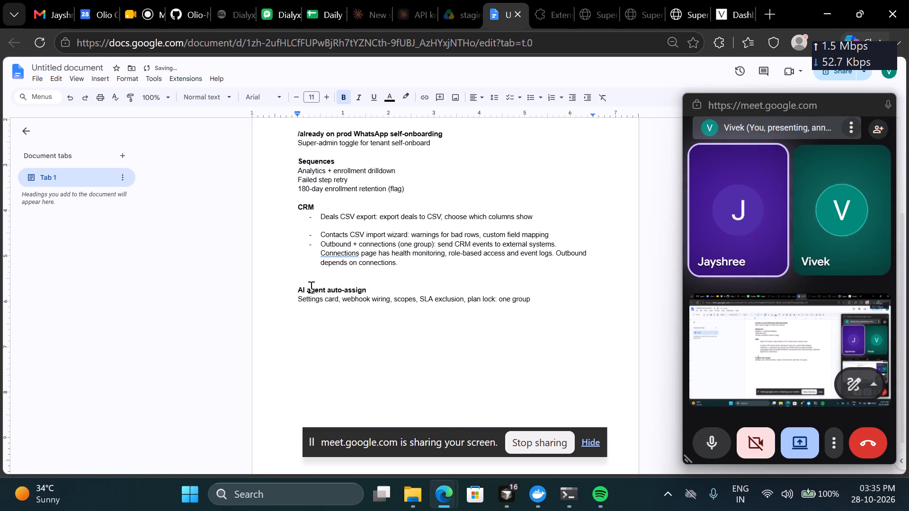
scroll(321, 197, up, 1)
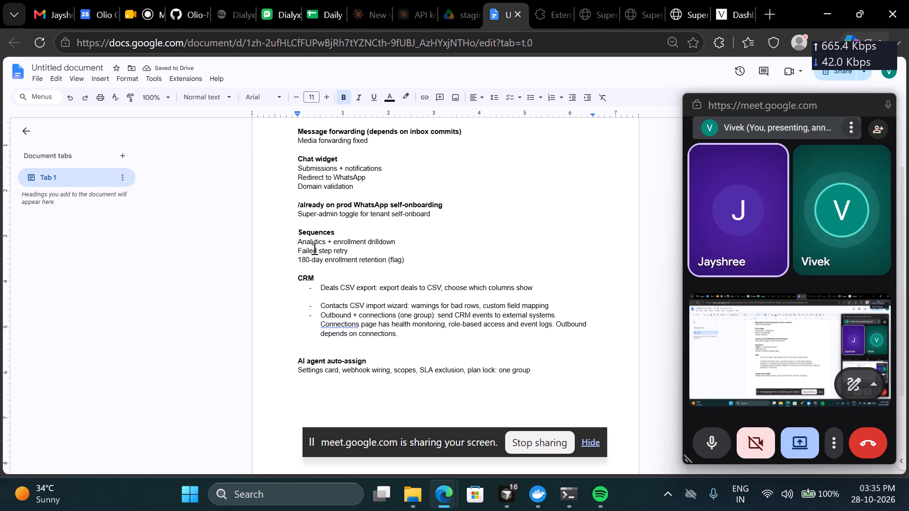
click(314, 231)
click(310, 245)
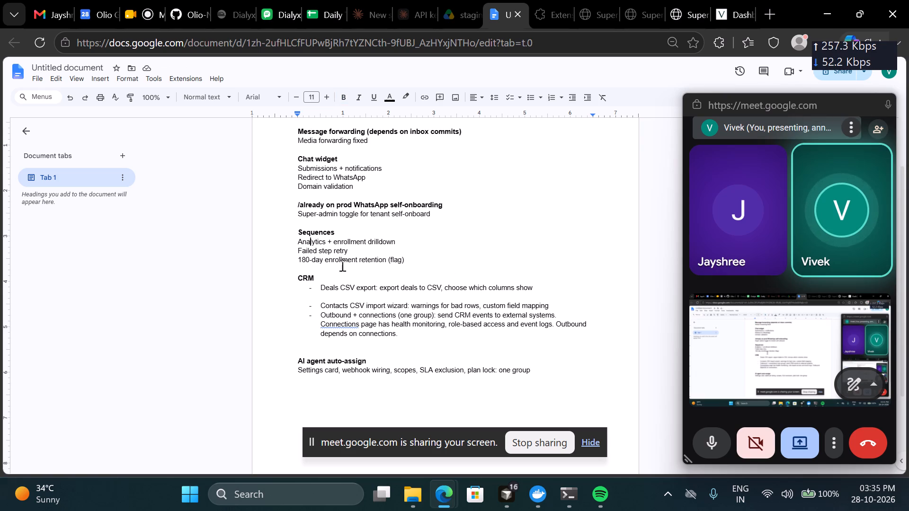
drag(345, 251, 346, 251)
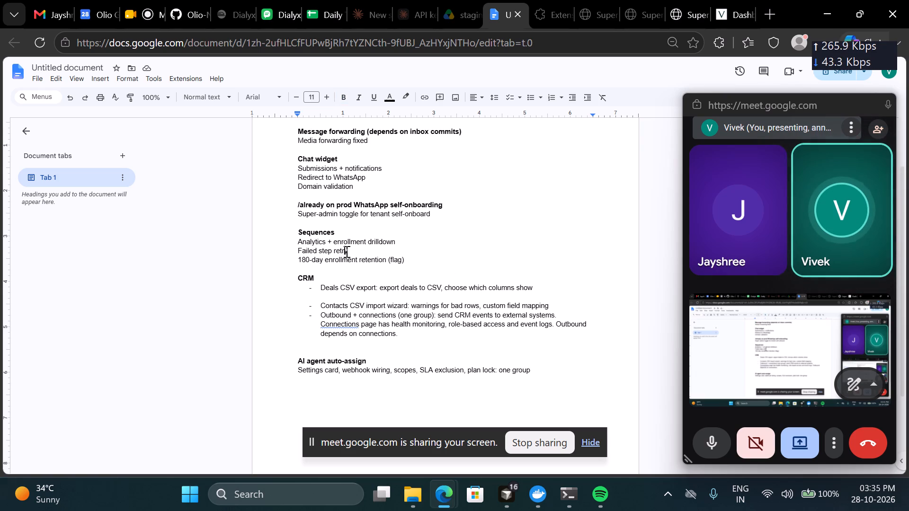
drag(346, 251, 294, 231)
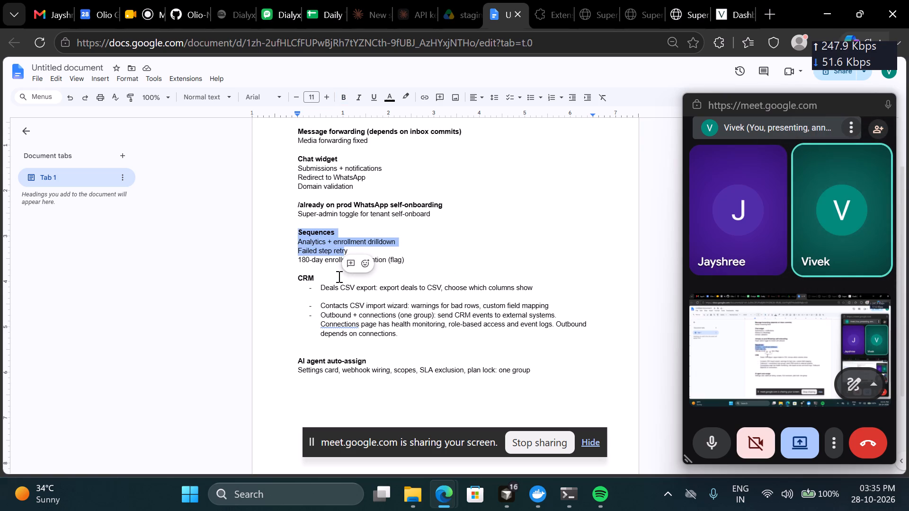
click(330, 276)
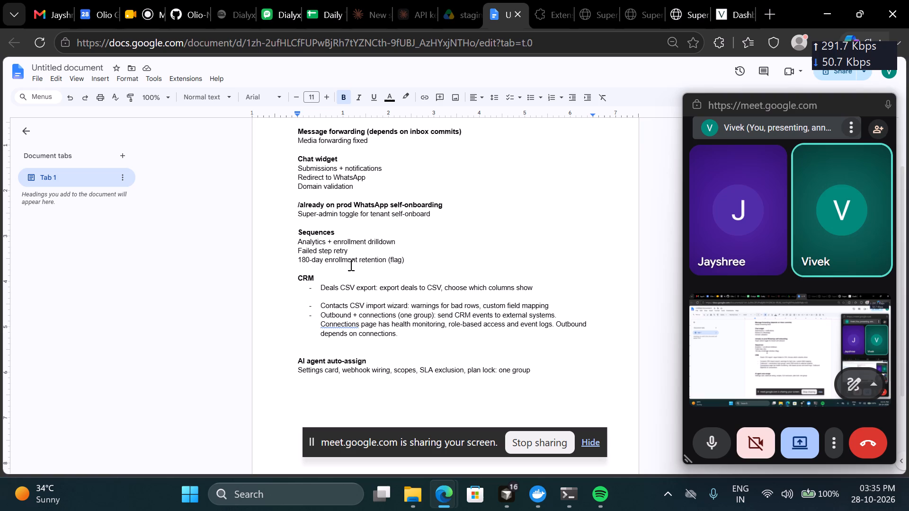
click(418, 259)
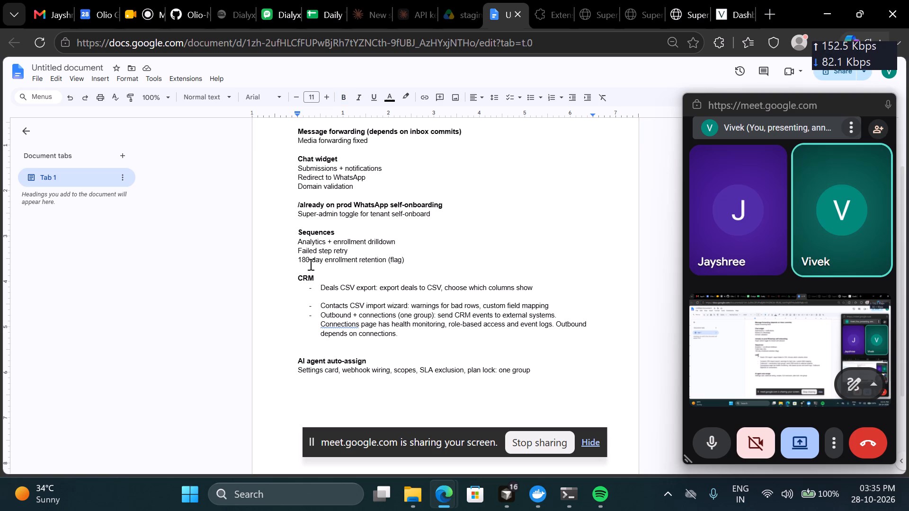
double_click(312, 234)
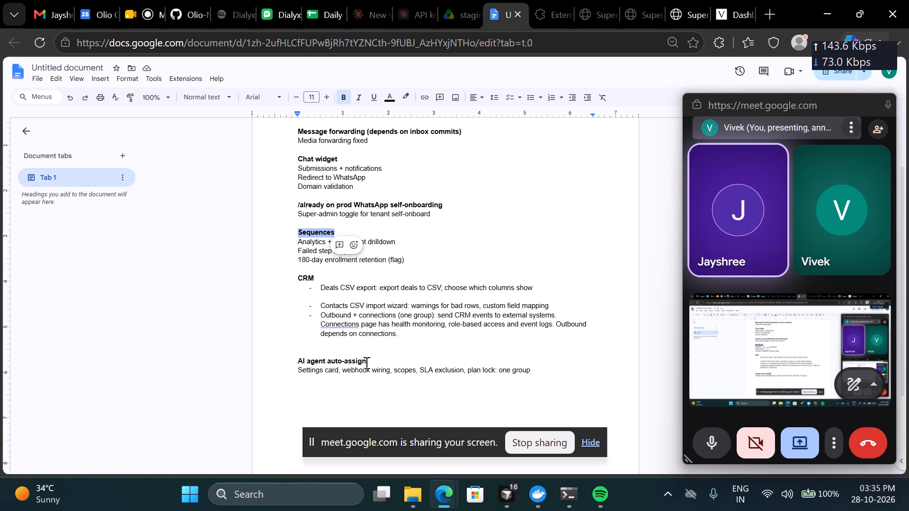
click(300, 278)
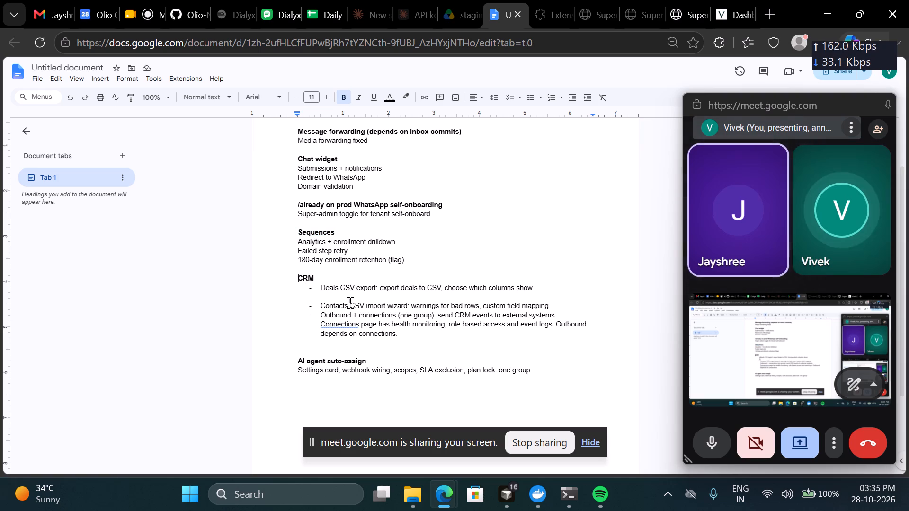
drag(320, 287, 378, 286)
click(406, 325)
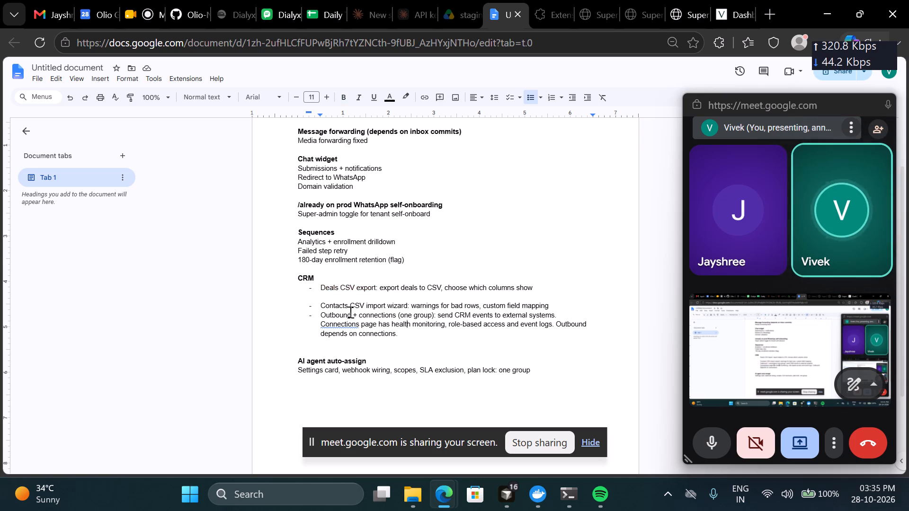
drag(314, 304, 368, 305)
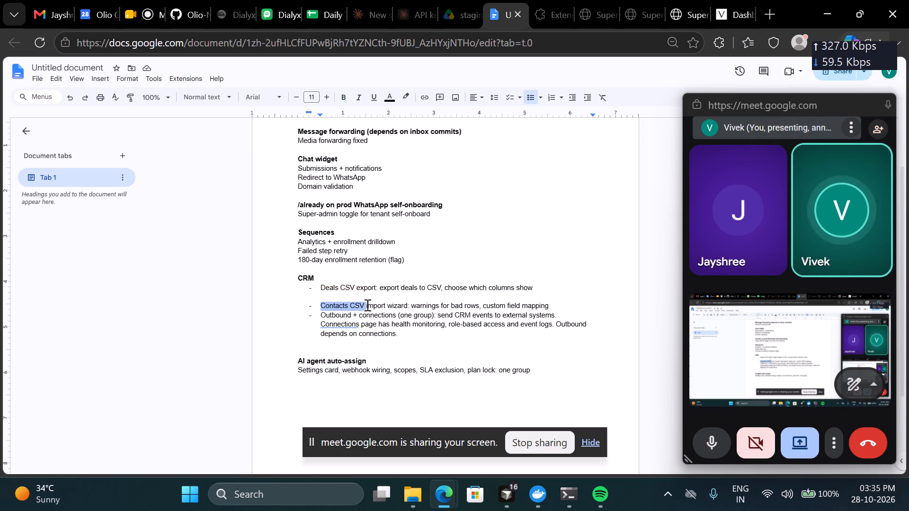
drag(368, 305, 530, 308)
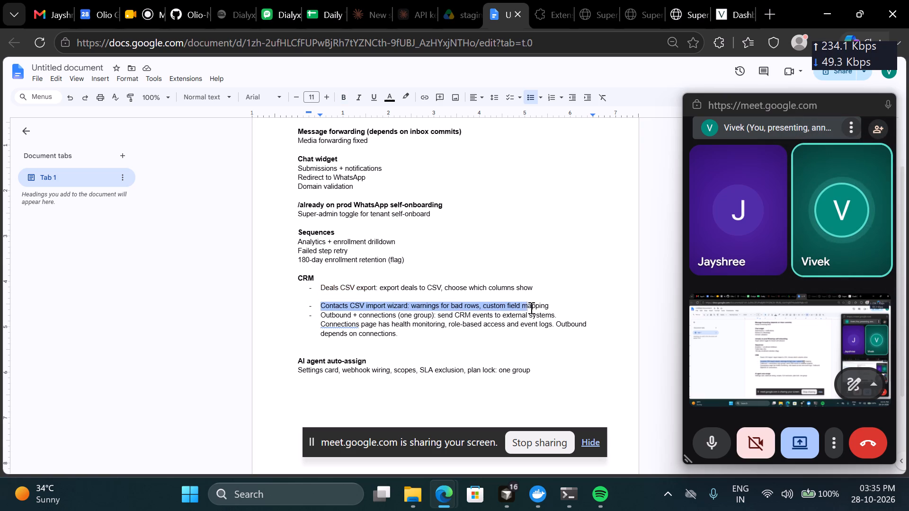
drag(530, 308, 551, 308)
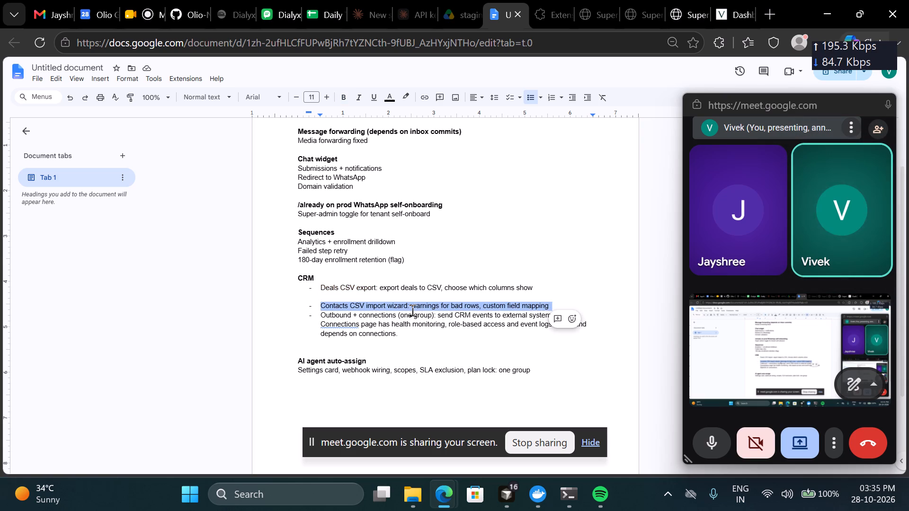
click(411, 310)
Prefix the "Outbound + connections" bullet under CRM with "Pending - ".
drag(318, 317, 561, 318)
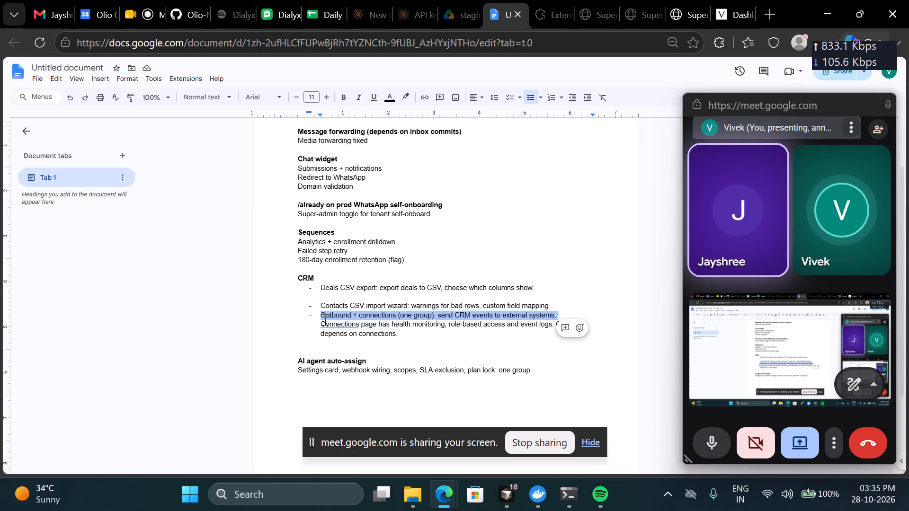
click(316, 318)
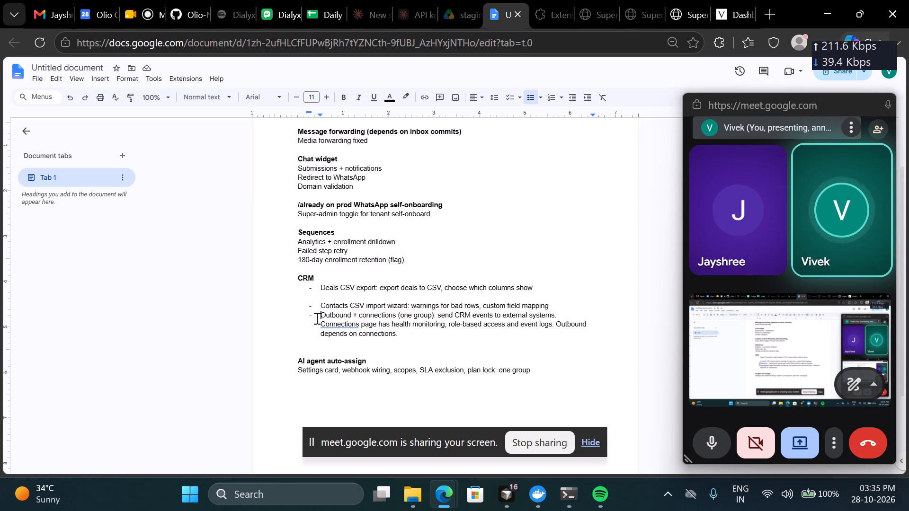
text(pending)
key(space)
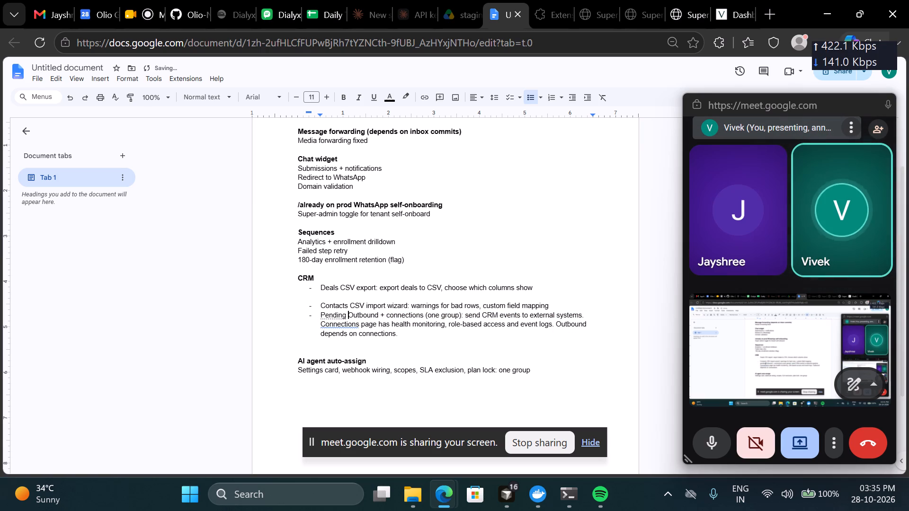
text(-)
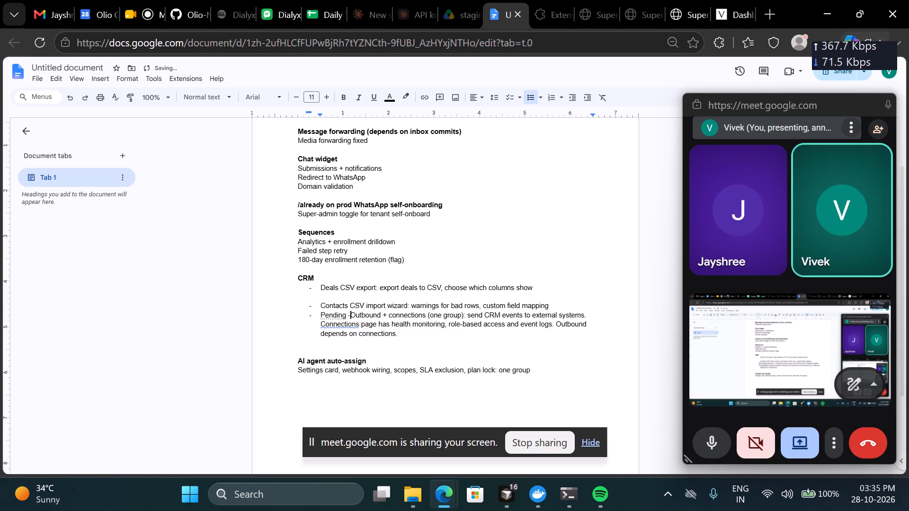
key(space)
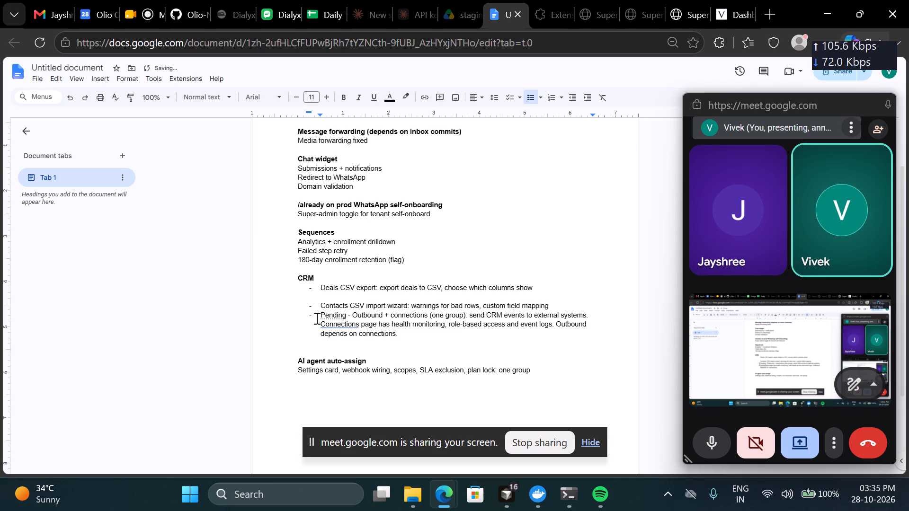
Delete the entire Outbound + connections bullet under CRM, including its leftover dash.
drag(410, 335, 324, 323)
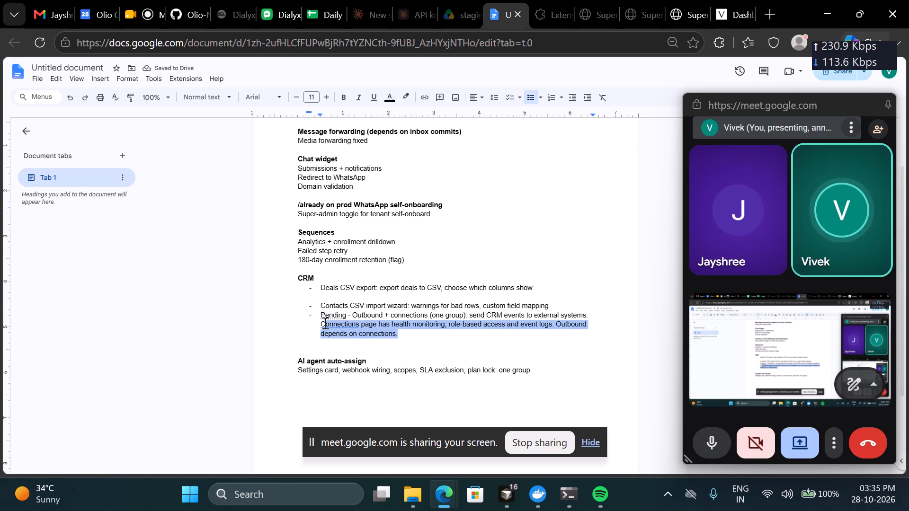
drag(324, 323, 318, 316)
key(BackSpace)
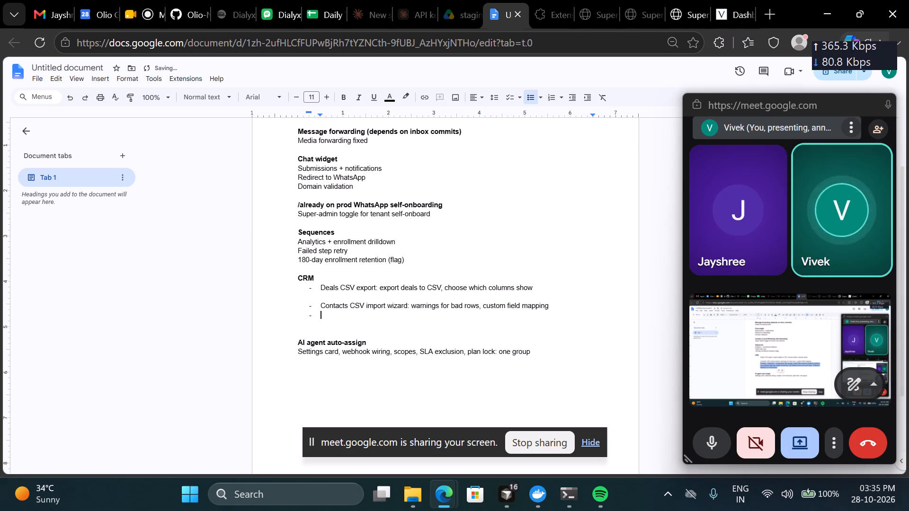
double_click(331, 289)
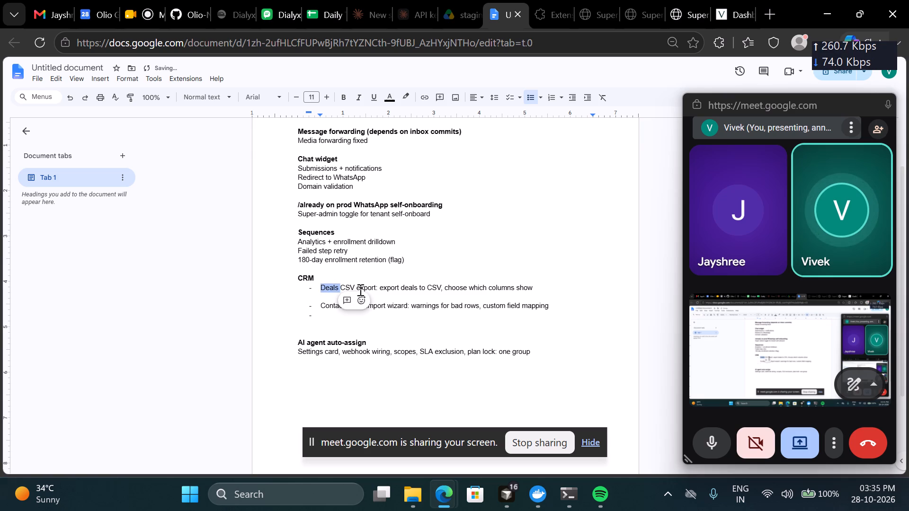
double_click(365, 289)
click(348, 334)
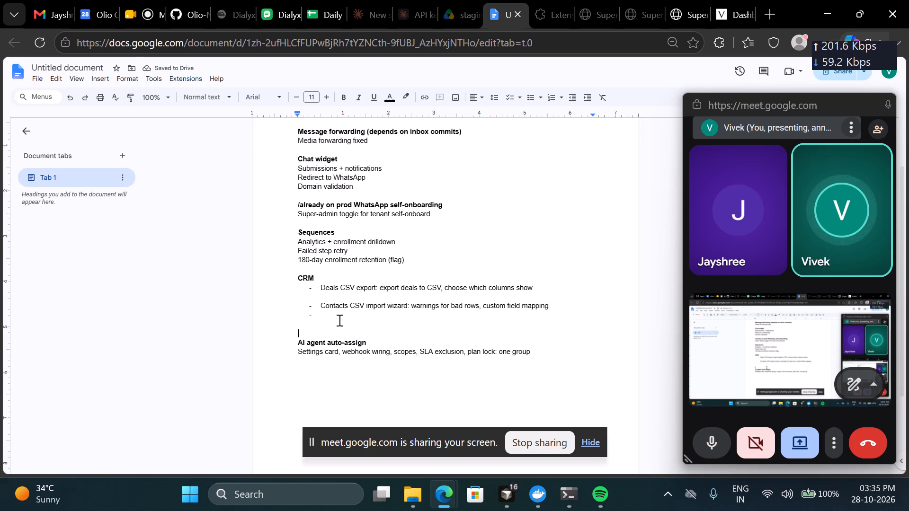
double_click(372, 308)
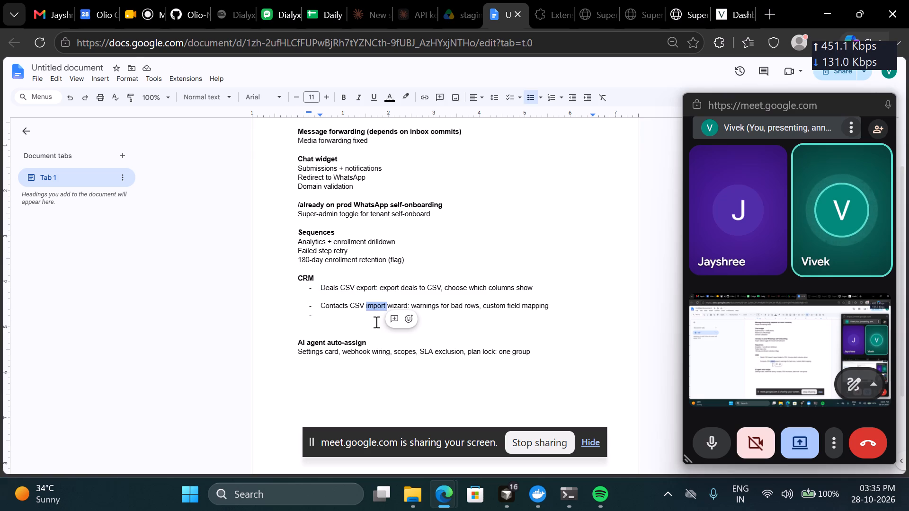
click(373, 369)
drag(317, 314, 304, 314)
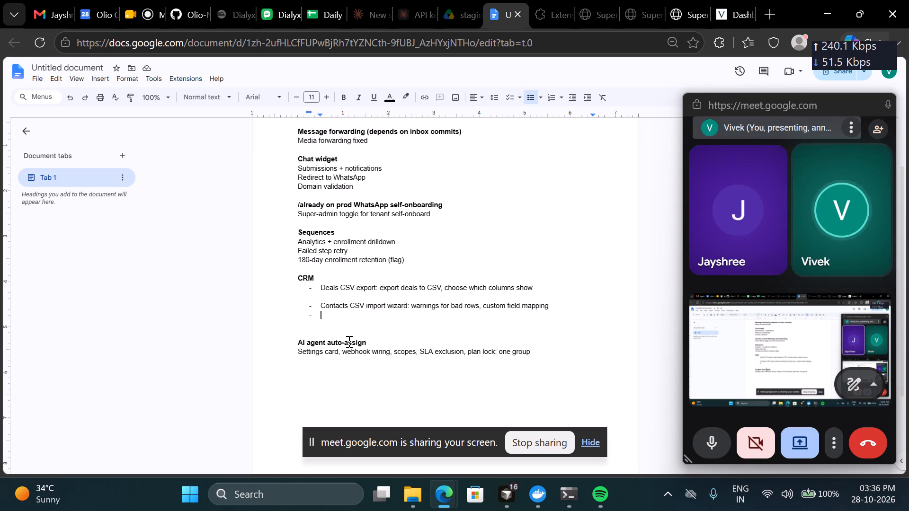
key(ctrl+BackSpace)
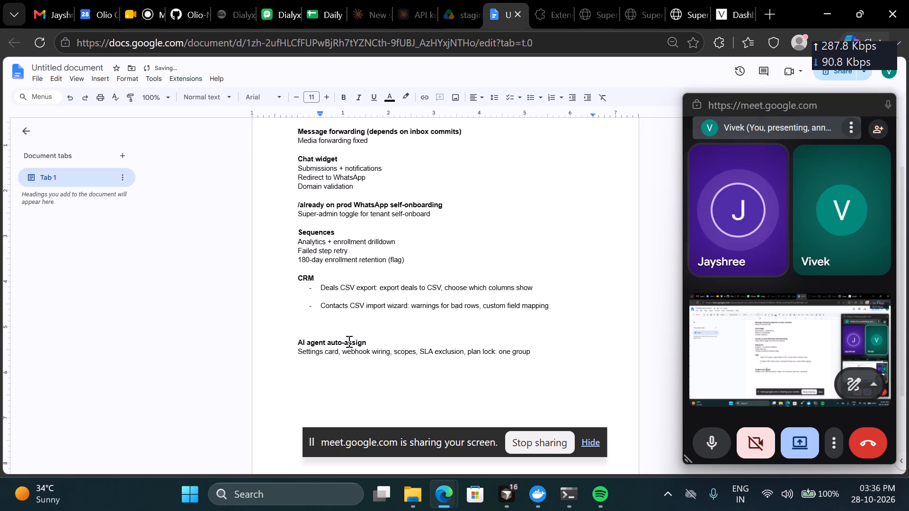
Review the trimmed feature list from the Inbox section through AI agent auto-assign.
scroll(356, 365, up, 2)
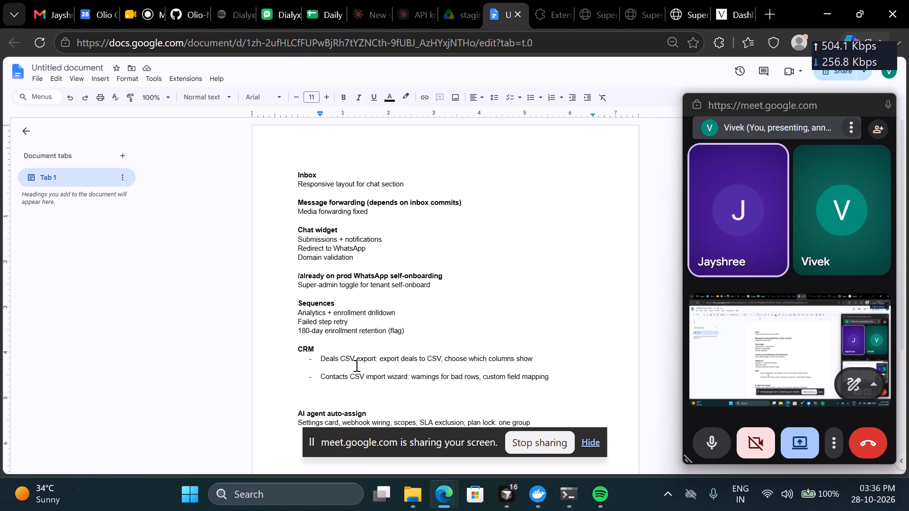
click(313, 175)
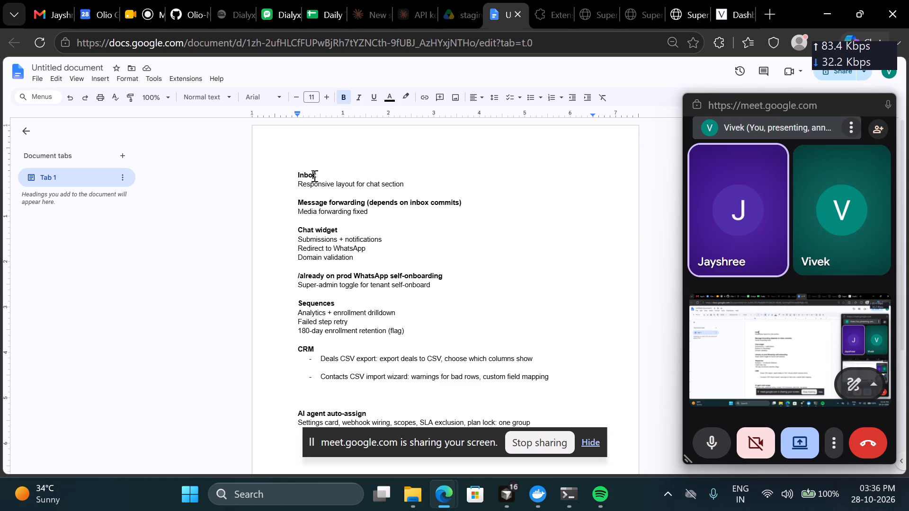
click(417, 260)
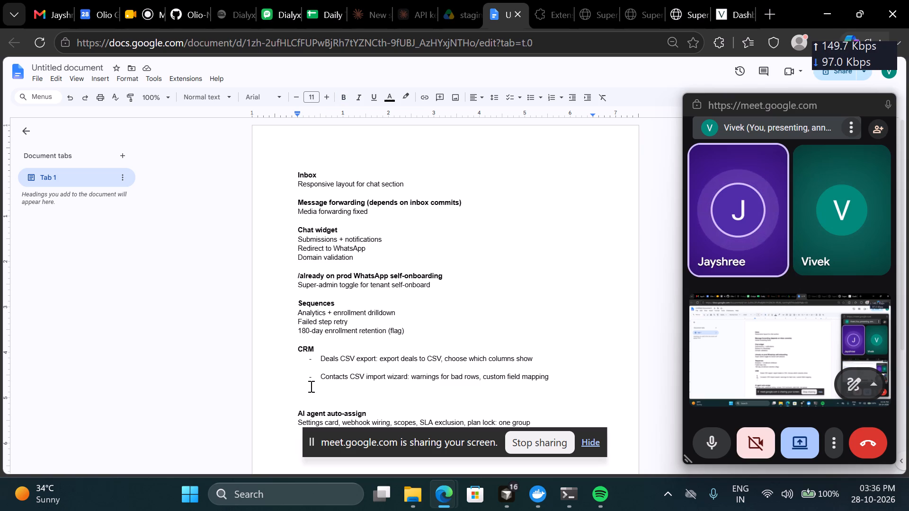
scroll(365, 363, down, 4)
scroll(365, 363, up, 2)
scroll(377, 280, up, 1)
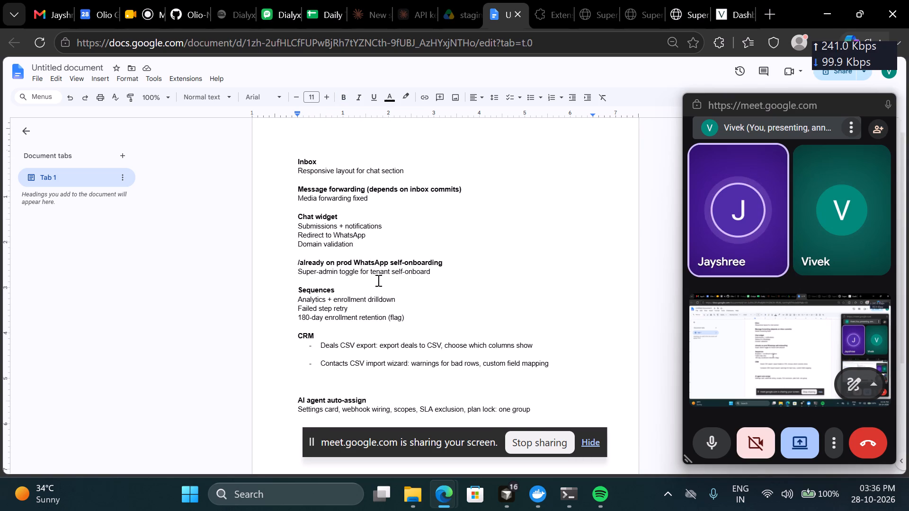
scroll(355, 361, down, 1)
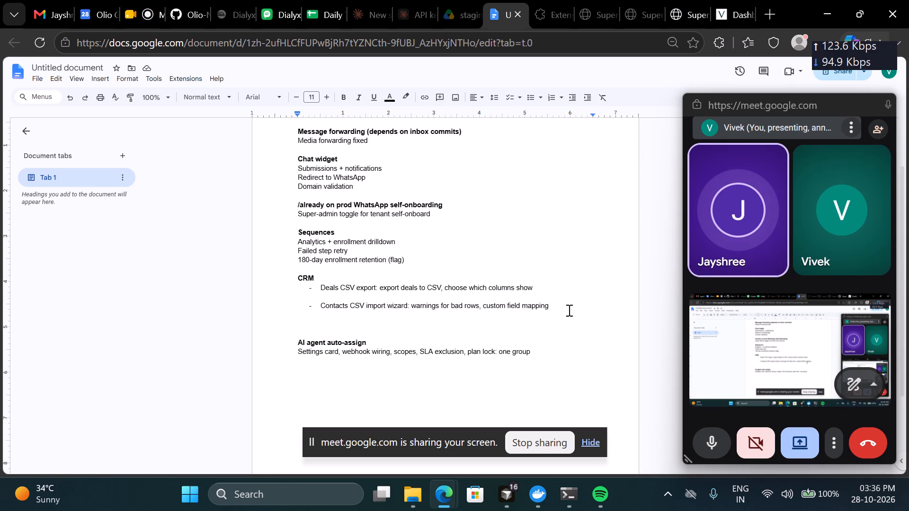
Add an indented line "date range source" beneath the Deals CSV export bullet under CRM.
click(584, 309)
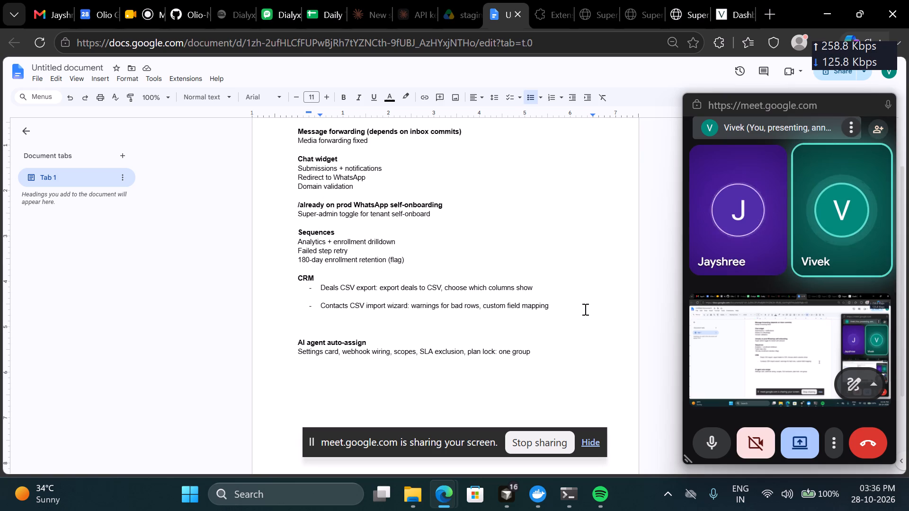
click(549, 287)
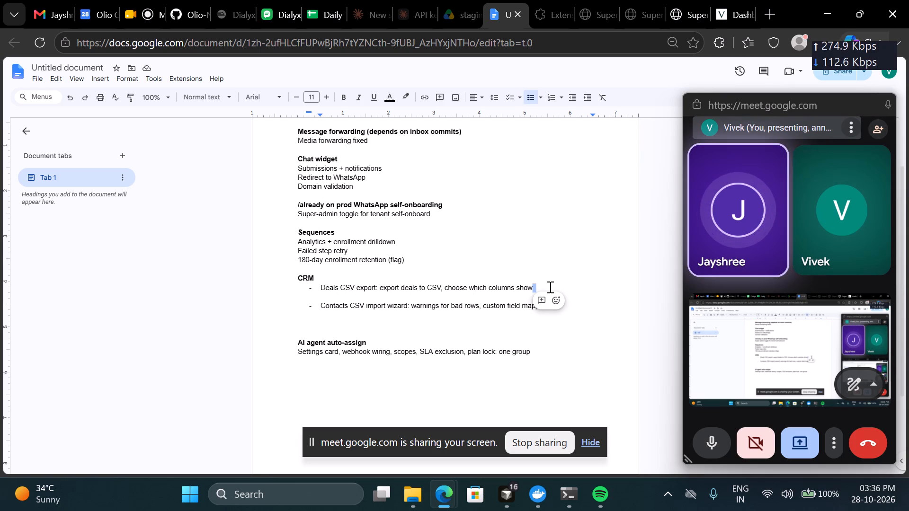
key(Right)
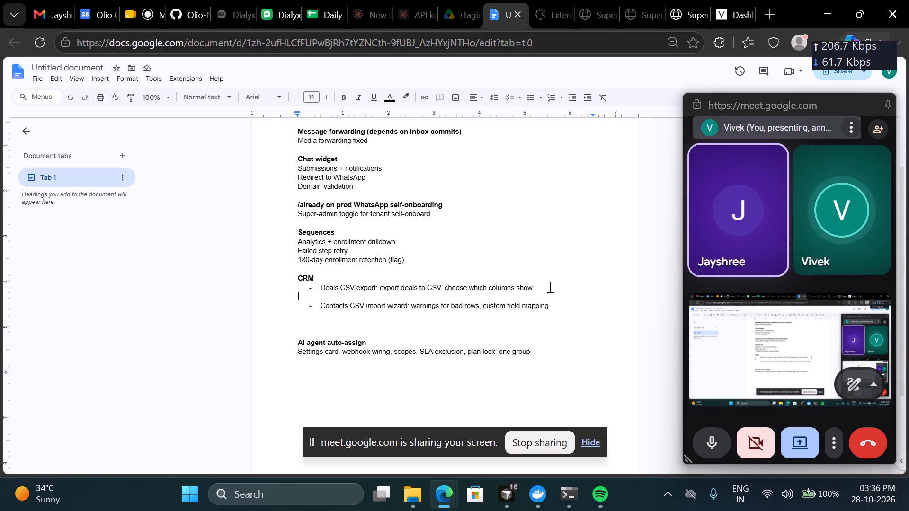
key(Tab)
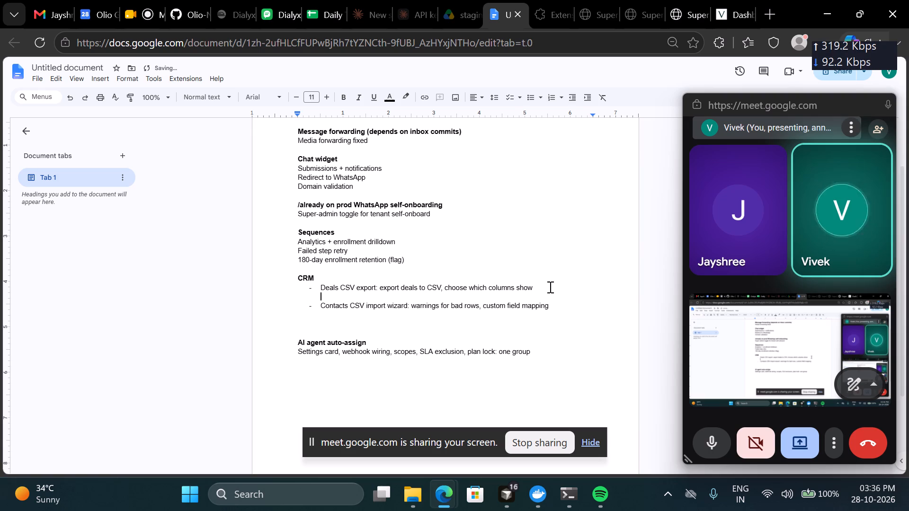
text(datre)
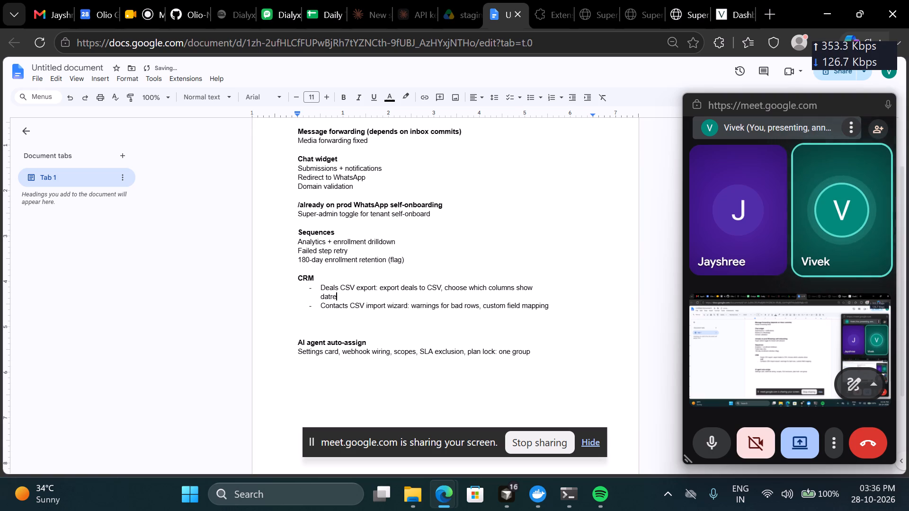
key(BackSpace)
key(BackSpace)
text(e rag)
key(BackSpace)
text(nge)
key(space)
text(source)
key(space)
Switch to the Dialyx CRM deals table to check its available filters.
click(279, 0)
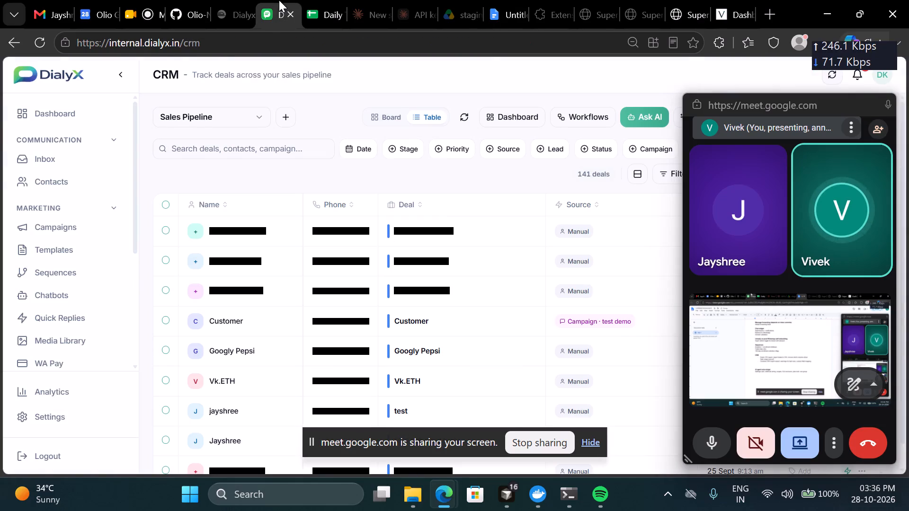
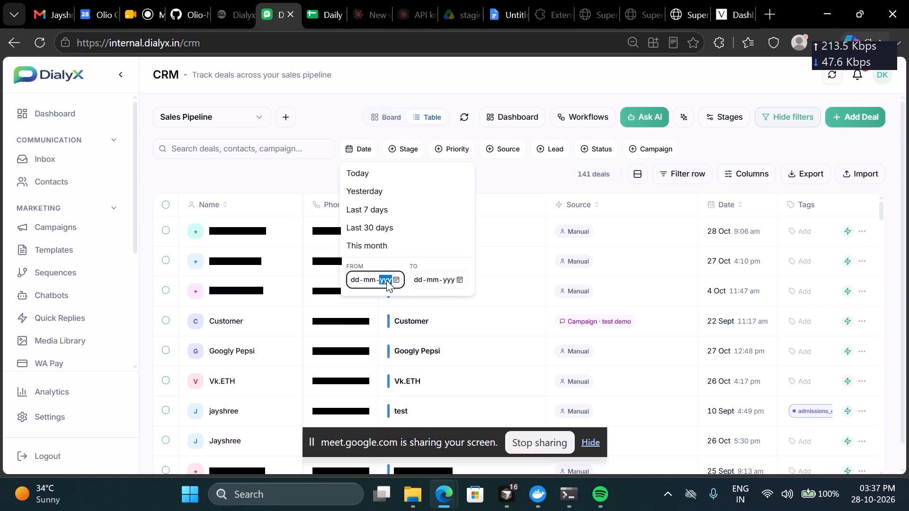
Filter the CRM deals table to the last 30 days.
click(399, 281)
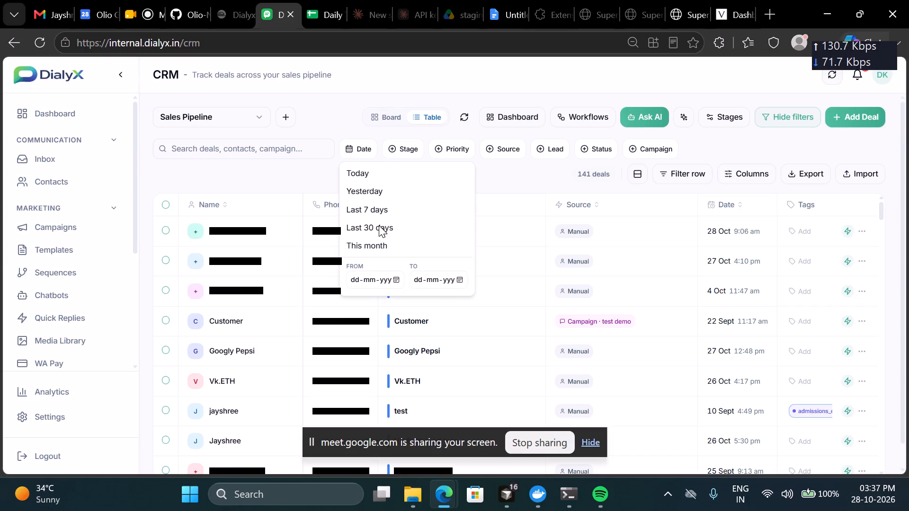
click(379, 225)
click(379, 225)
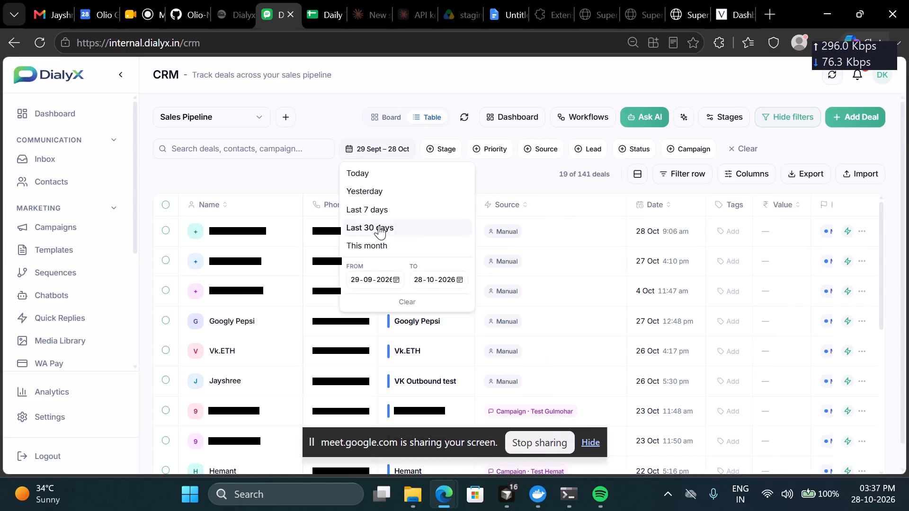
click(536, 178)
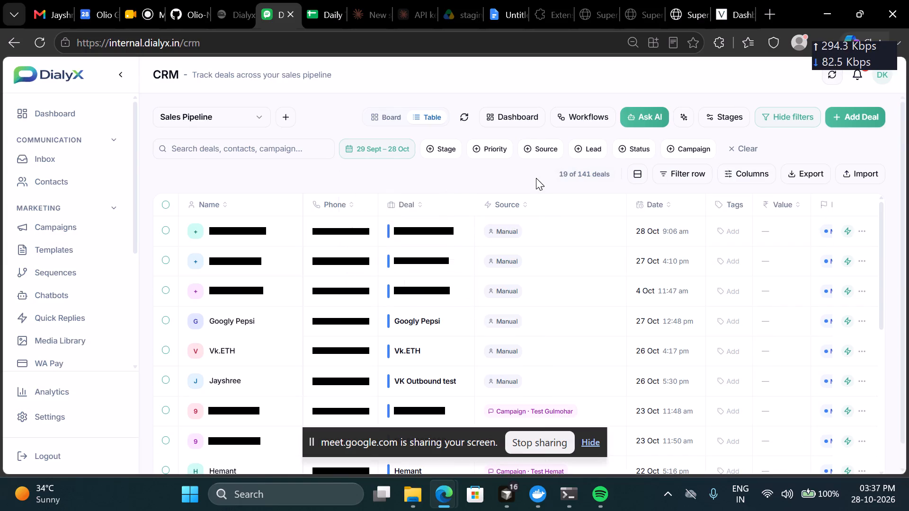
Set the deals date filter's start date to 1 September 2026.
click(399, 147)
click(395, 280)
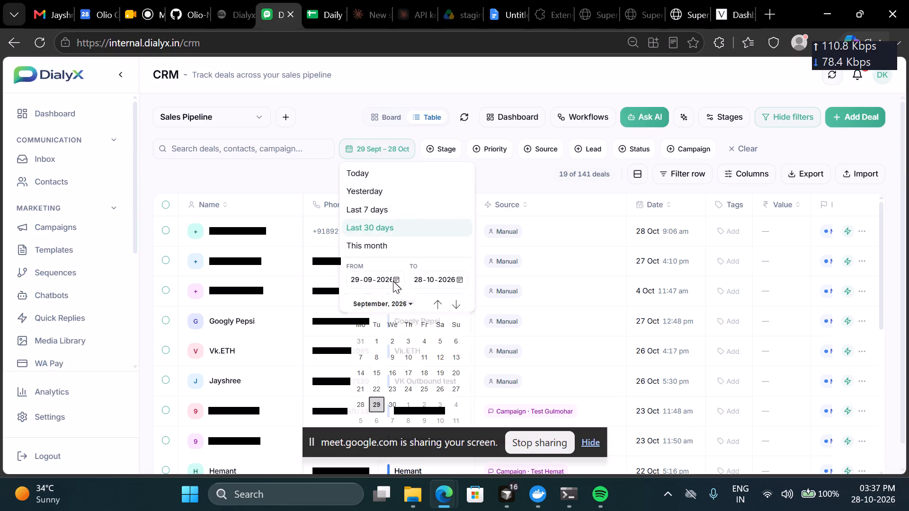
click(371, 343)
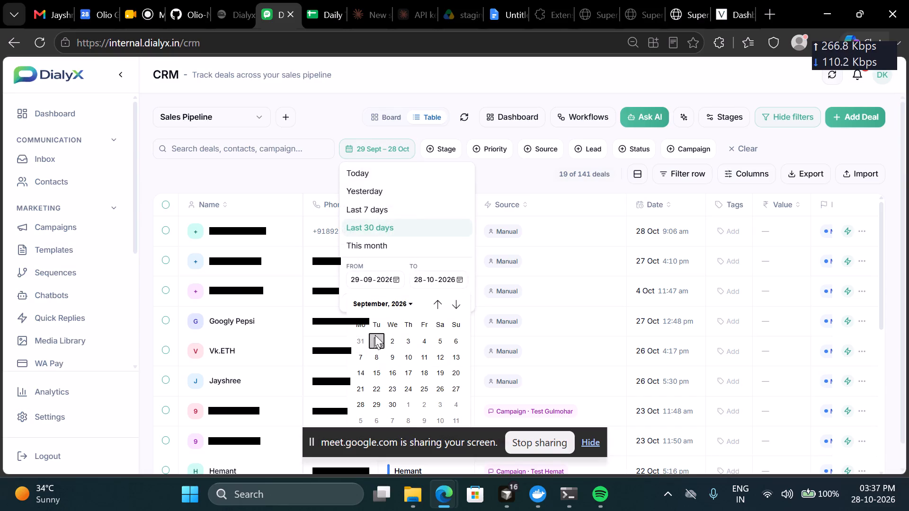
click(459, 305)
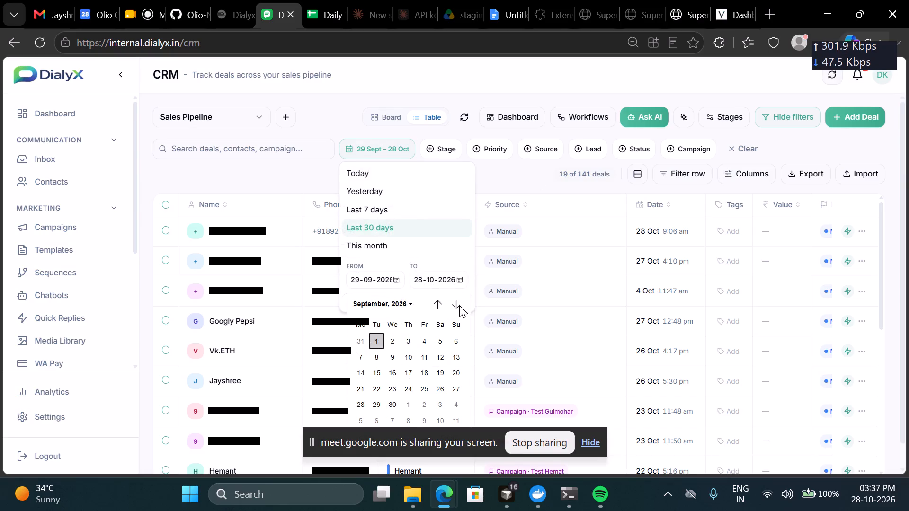
Set the deals date filter to a custom range from 1 October 2026 to 26 October 2026.
click(396, 279)
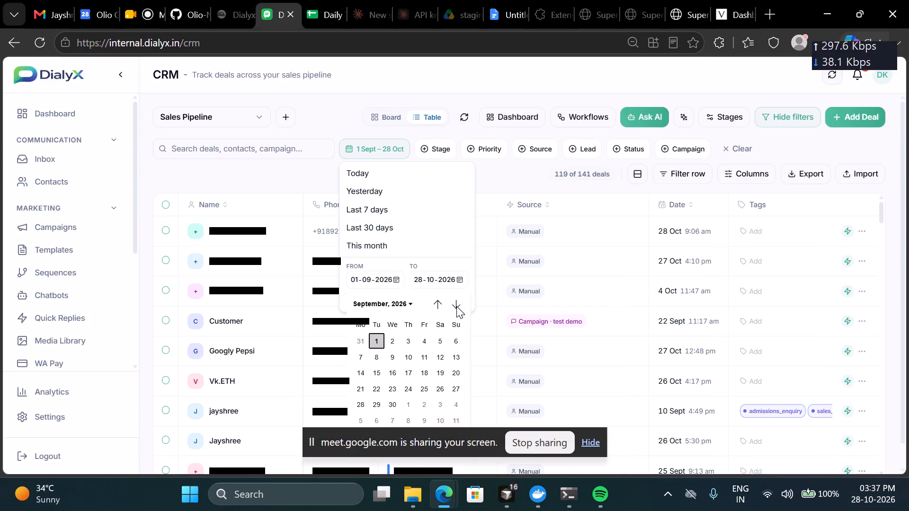
click(456, 306)
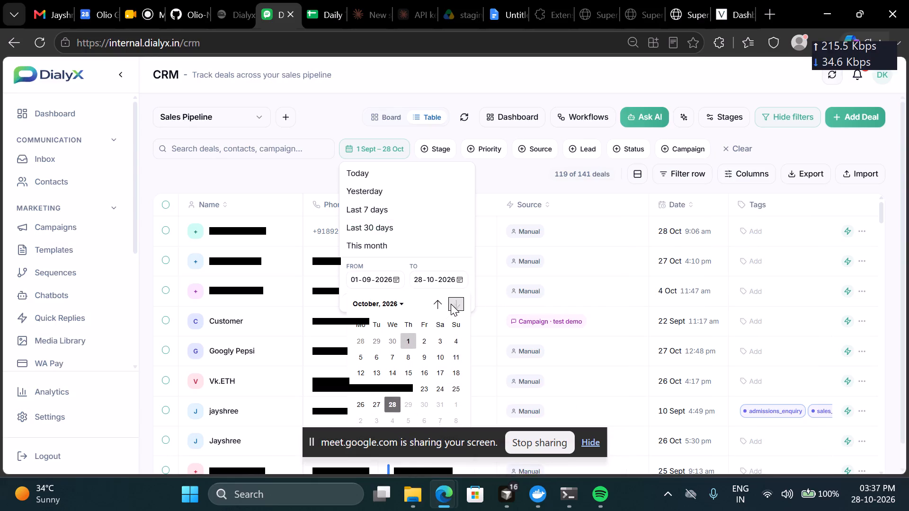
click(409, 339)
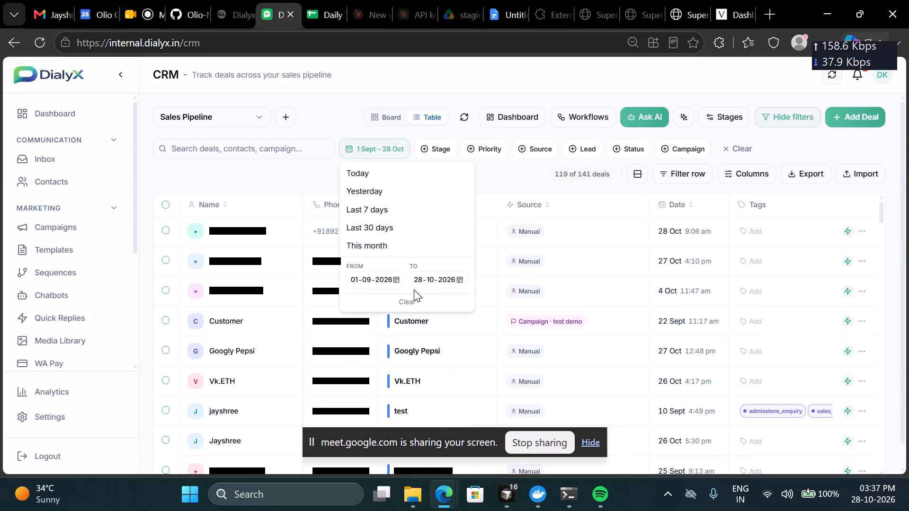
click(426, 278)
click(458, 280)
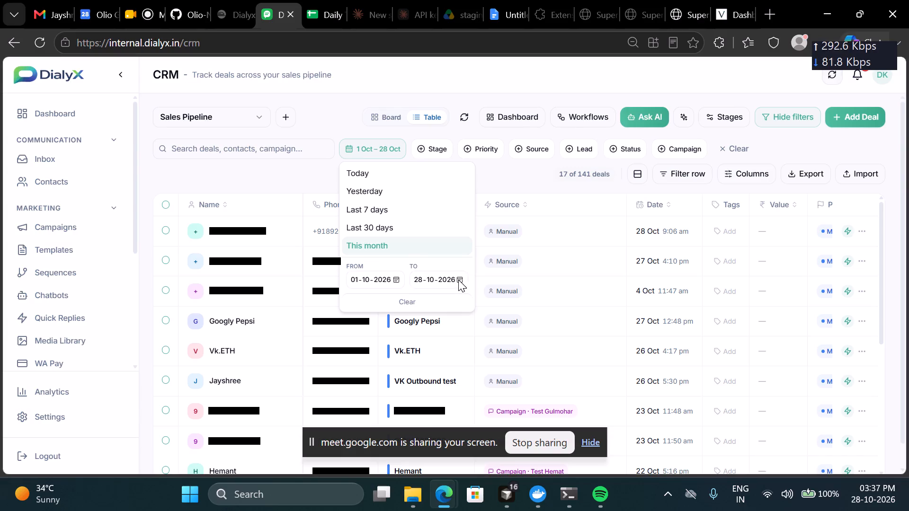
click(420, 403)
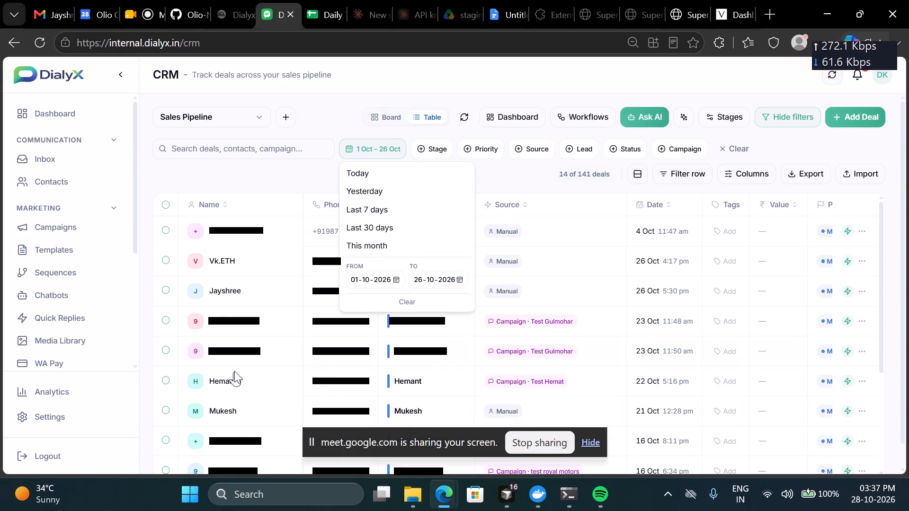
Review the date-filtered deals across the table, and check the end-date calendar in the date filter.
scroll(238, 368, down, 4)
click(280, 171)
scroll(342, 324, down, 4)
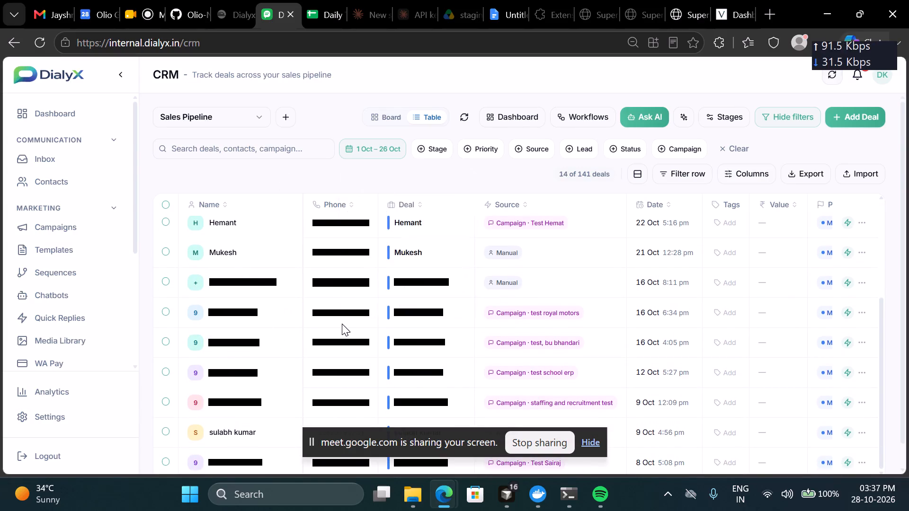
scroll(342, 324, down, 3)
scroll(342, 324, up, 8)
scroll(342, 324, down, 6)
scroll(343, 321, up, 5)
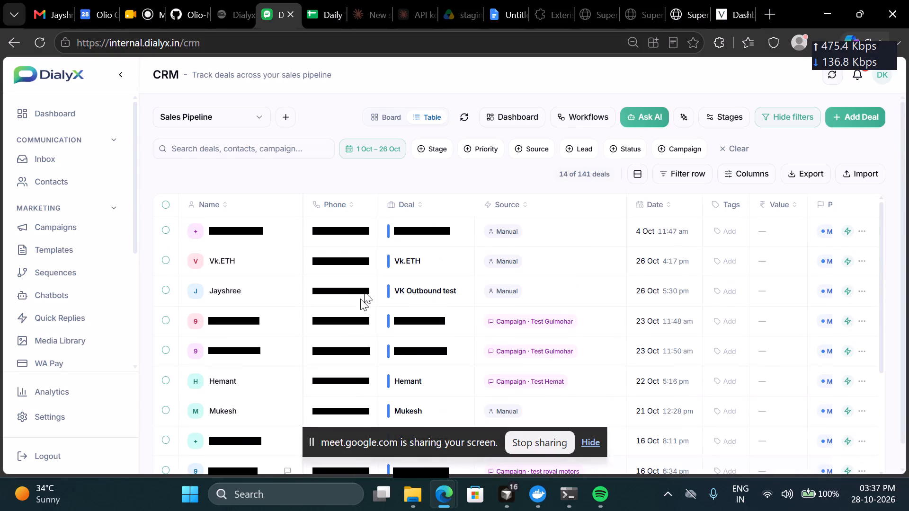
click(390, 148)
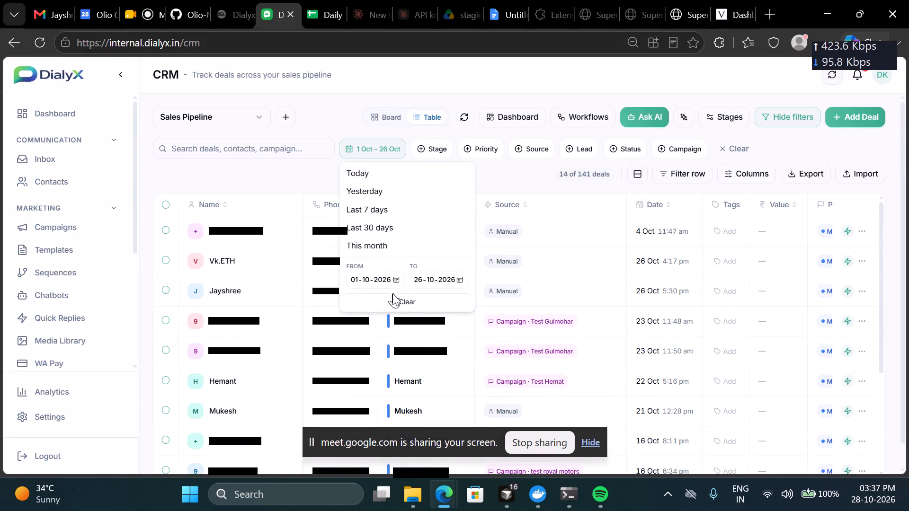
click(460, 278)
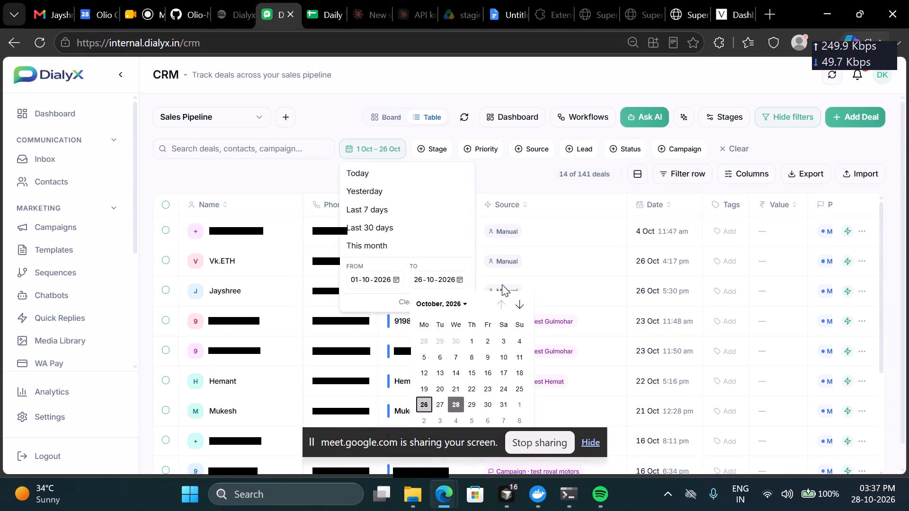
click(507, 177)
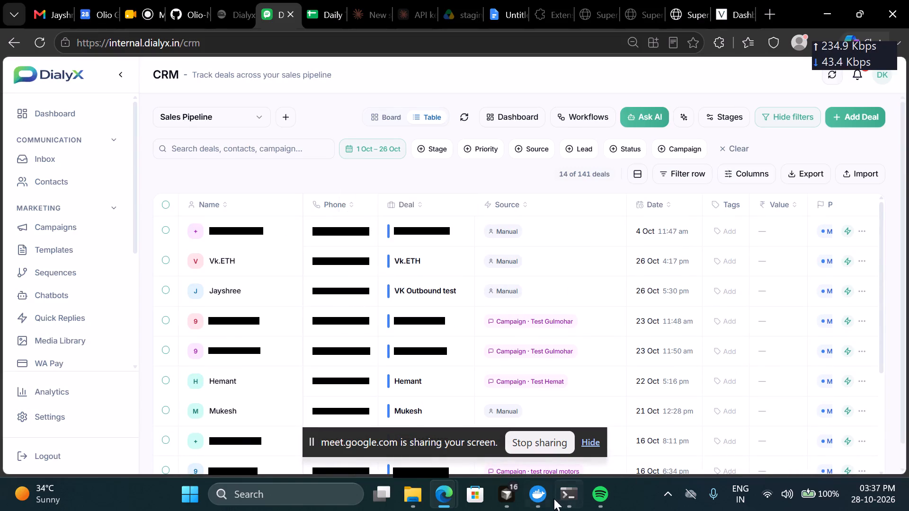
Find and open Microsoft To Do through Windows search, and return to the CRM deals table.
click(317, 493)
key(slash)
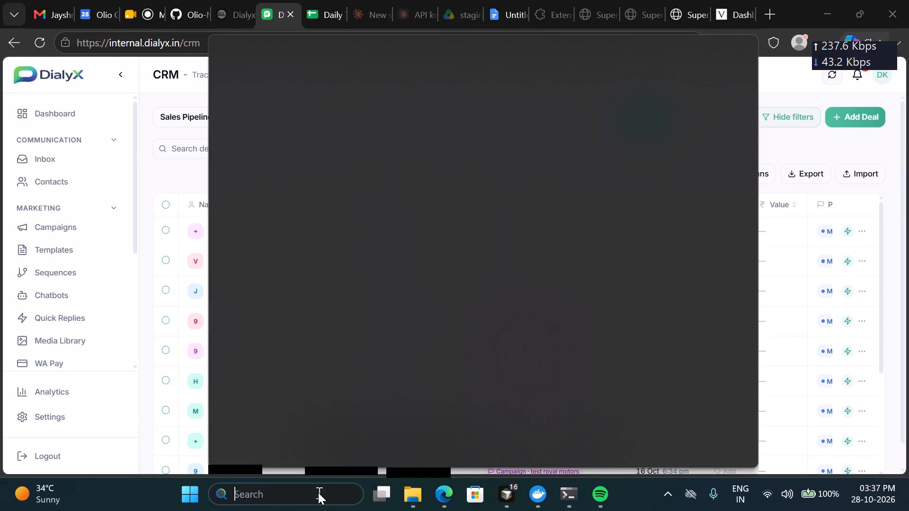
key(t)
key(BackSpace)
key(BackSpace)
key(BackSpace)
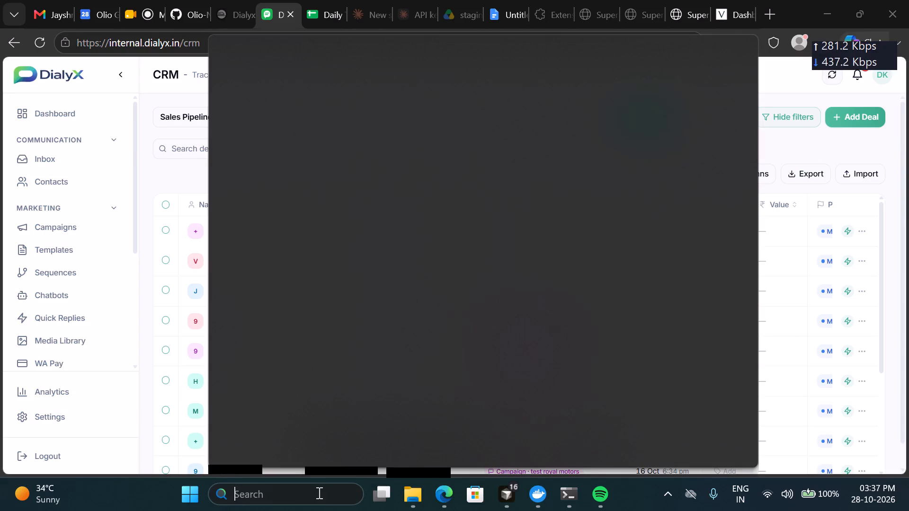
text(todo)
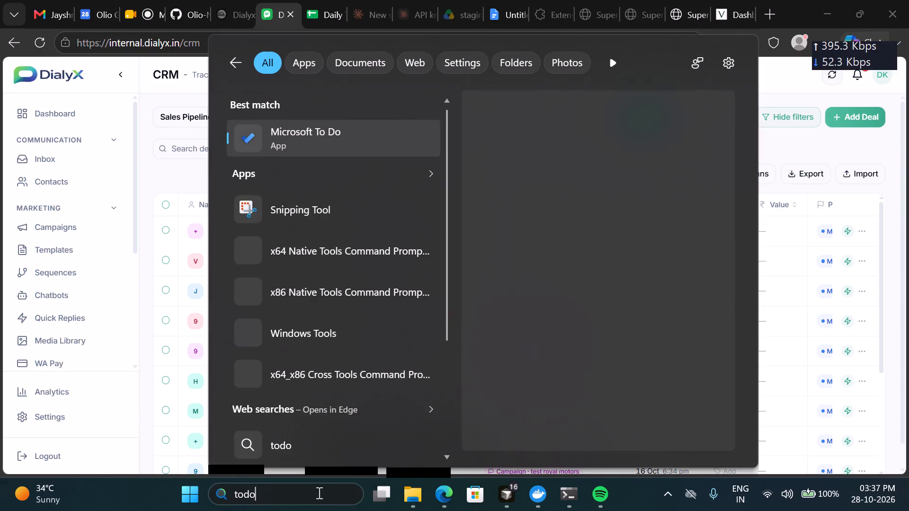
key(Return)
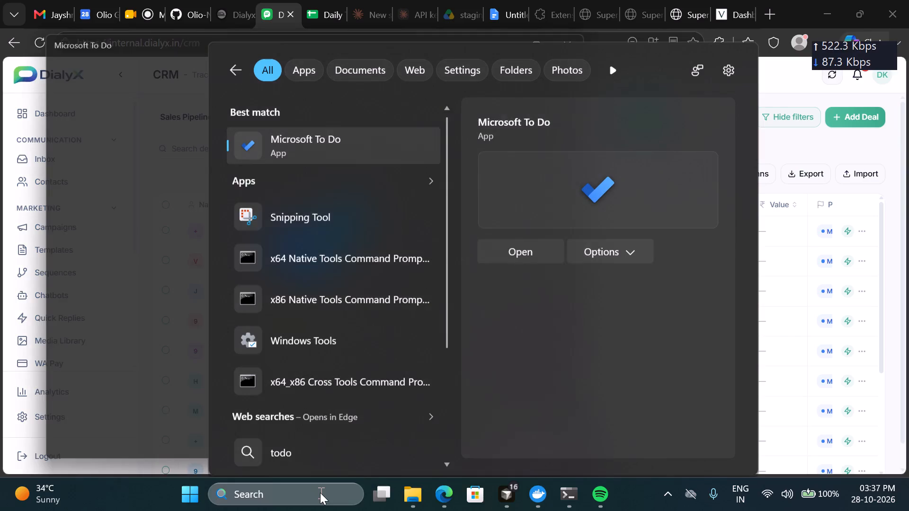
click(644, 30)
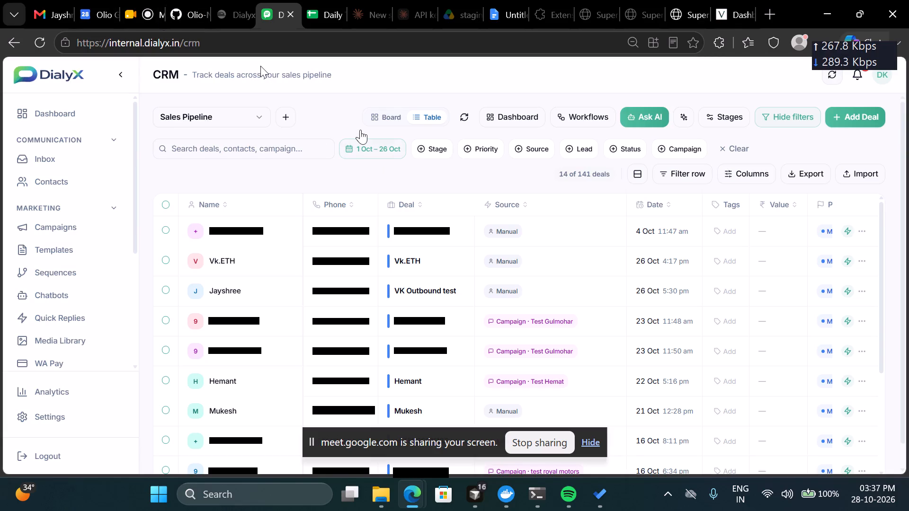
Switch to the Google Docs feature list and read the AI agent auto-assign section.
click(508, 6)
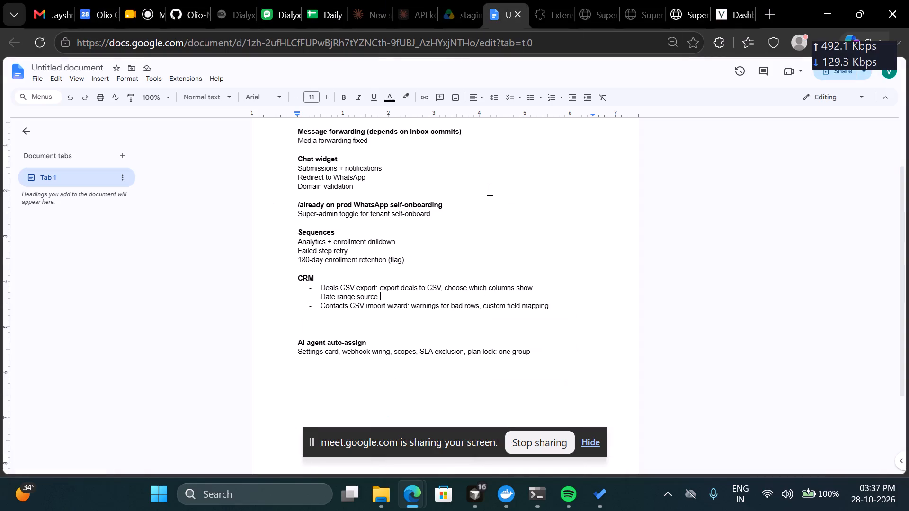
drag(294, 340, 510, 348)
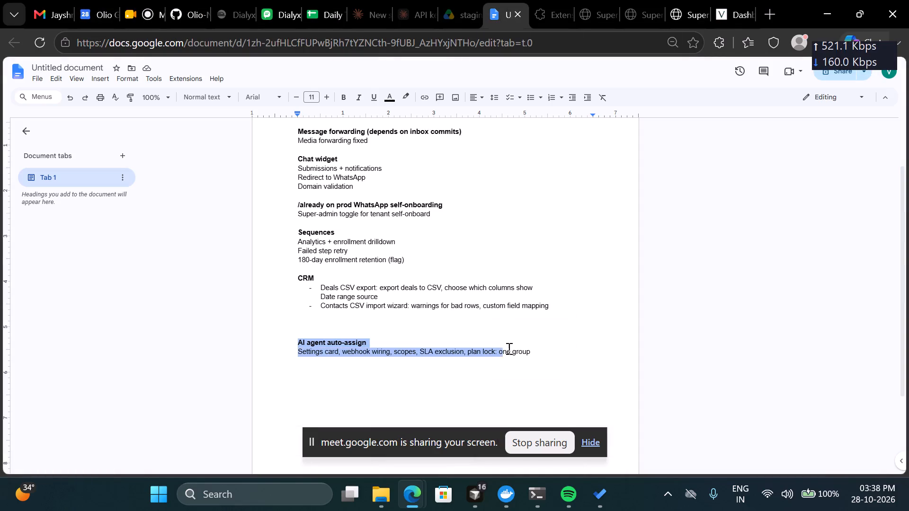
drag(510, 348, 542, 348)
click(425, 382)
double_click(324, 351)
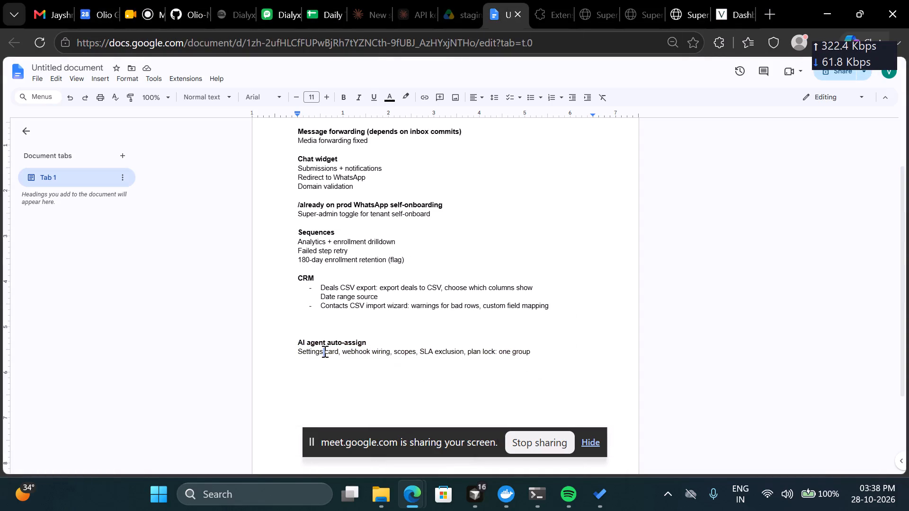
click(398, 350)
click(539, 351)
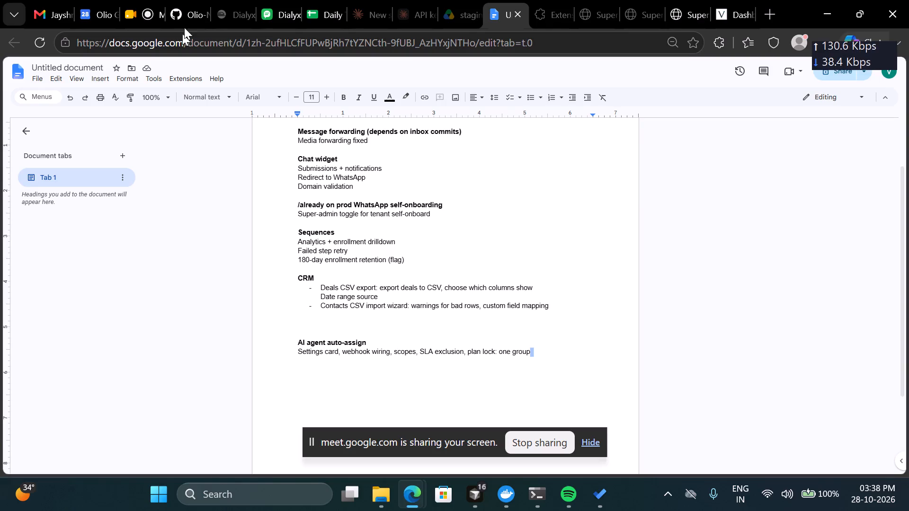
Switch to Dialyx's AI Agents page and examine the auto-assign settings for agent, contact scope and daily cap.
click(310, 0)
click(280, 0)
scroll(81, 342, down, 2)
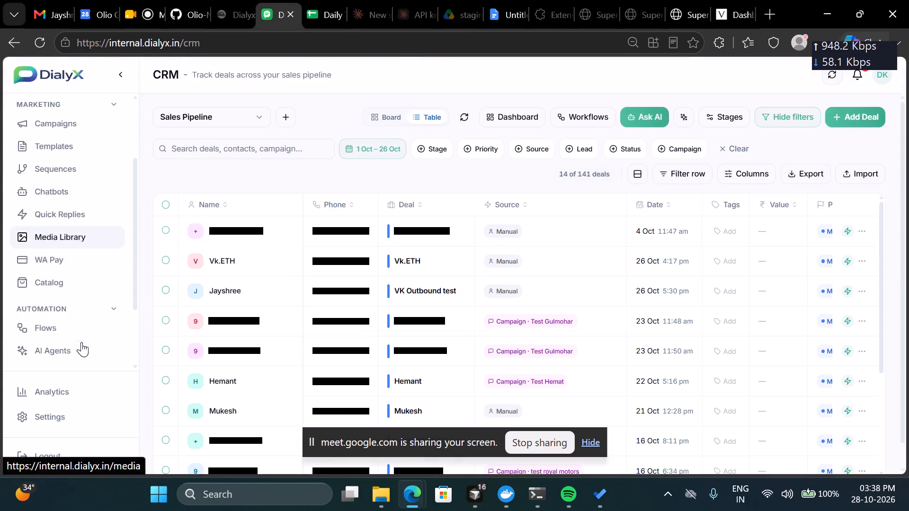
click(63, 313)
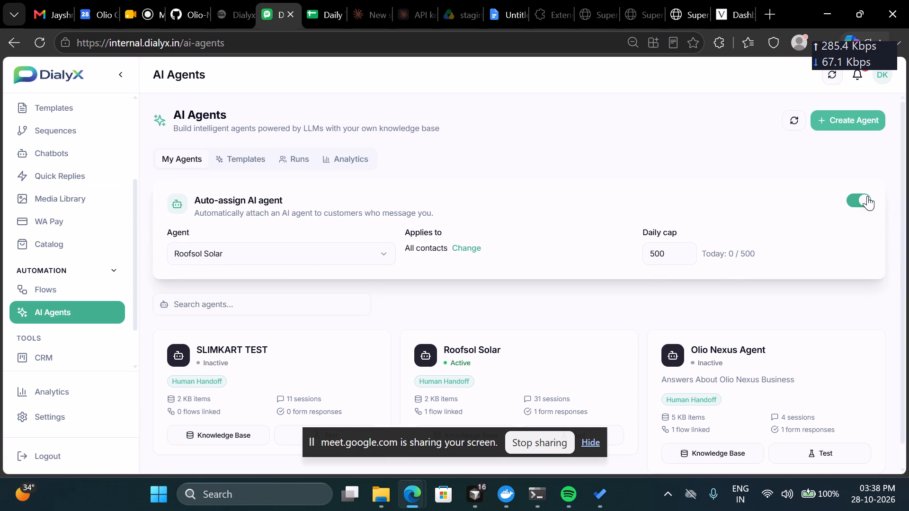
drag(664, 259, 651, 257)
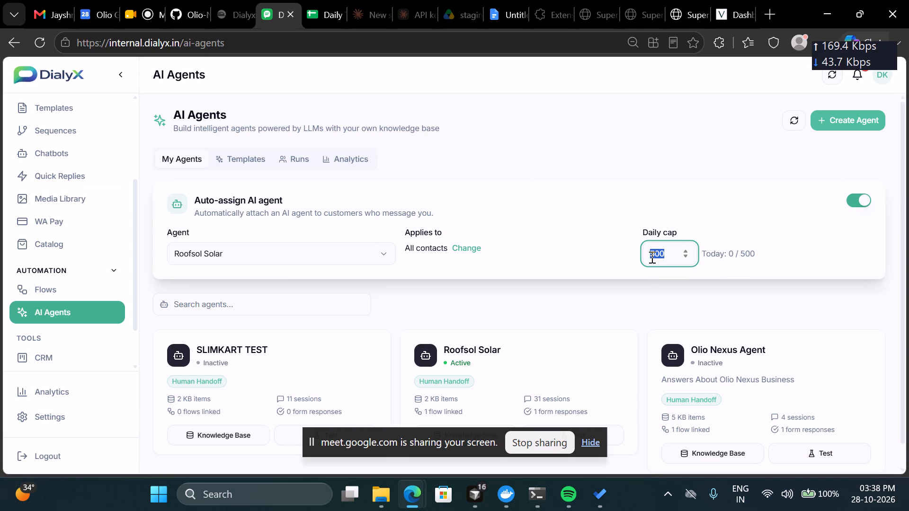
drag(651, 257, 651, 257)
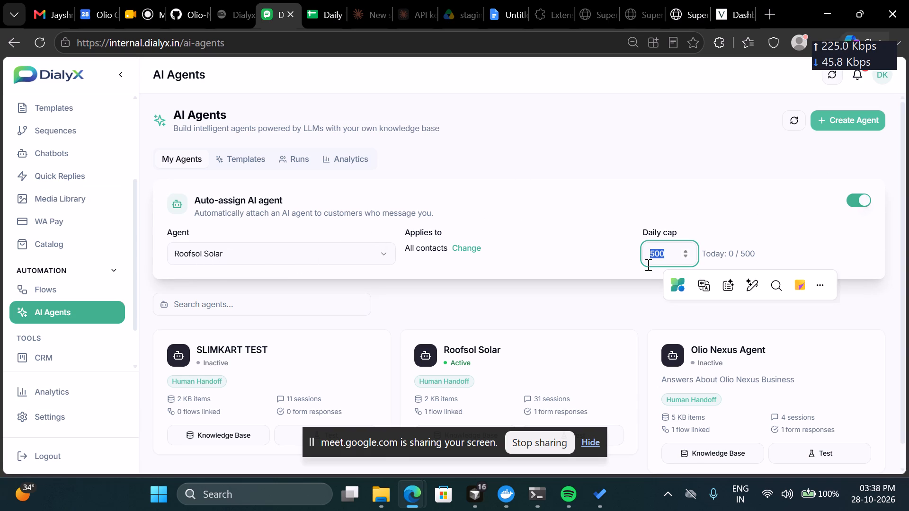
click(668, 255)
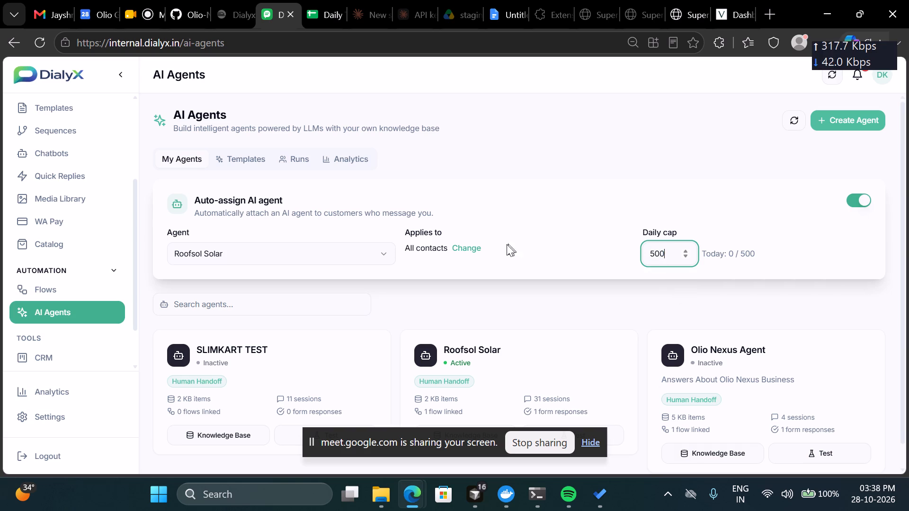
click(490, 260)
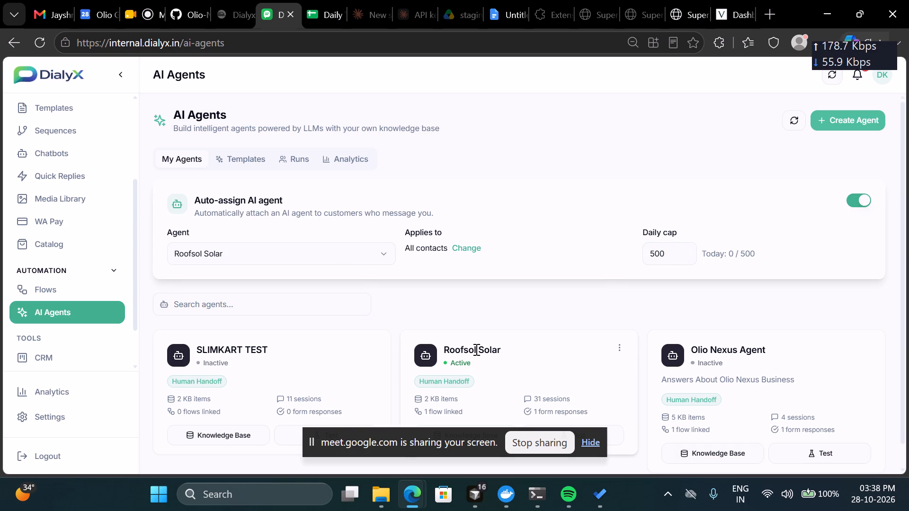
Go to the Media Library and check the form for creating a new folder without creating one.
click(54, 203)
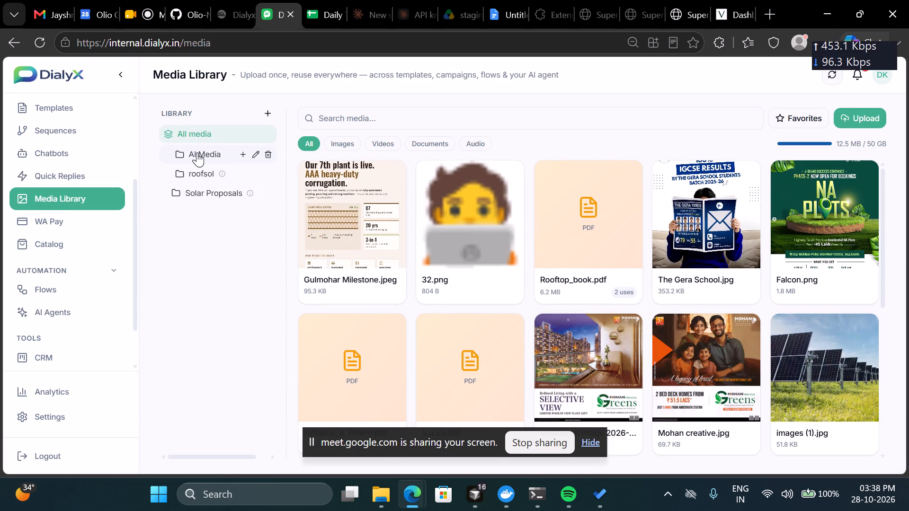
click(268, 114)
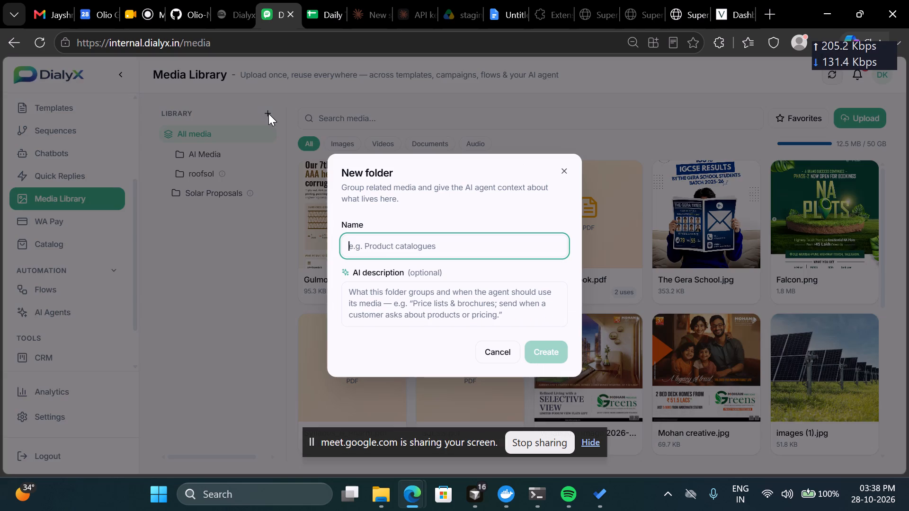
click(569, 174)
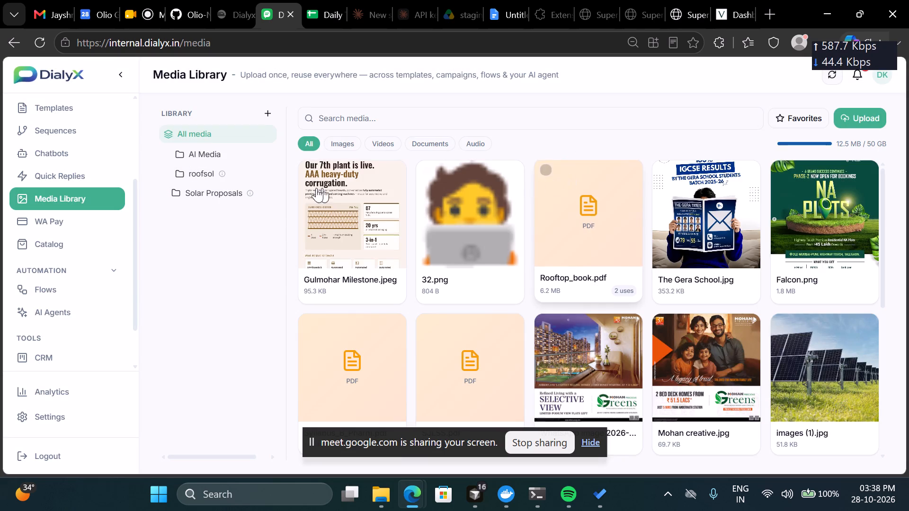
Select Gulmohar Milestone.jpeg and 32.png in the Media Library to check the available bulk actions, and deselect both.
click(310, 170)
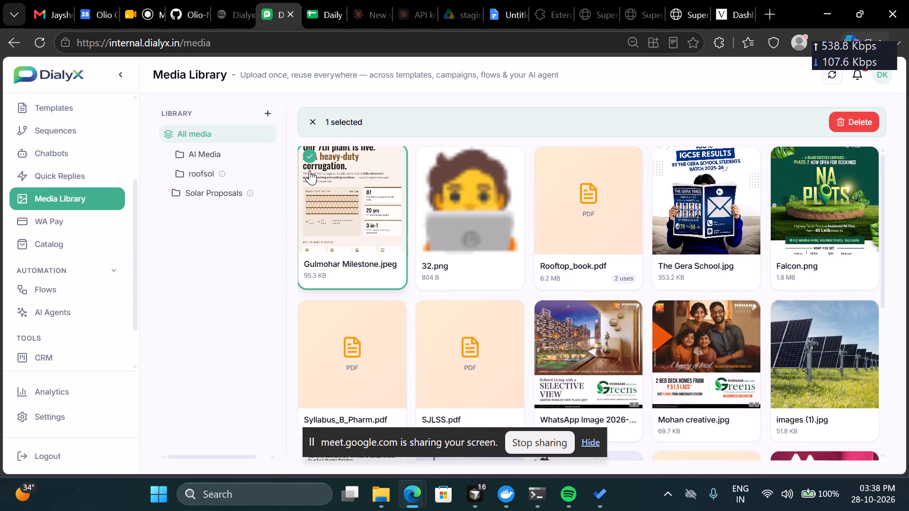
click(427, 159)
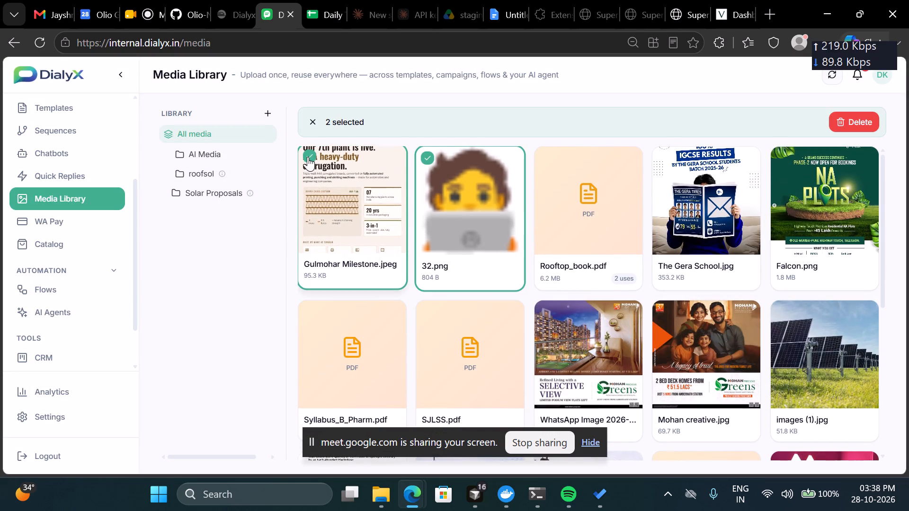
click(308, 157)
click(428, 158)
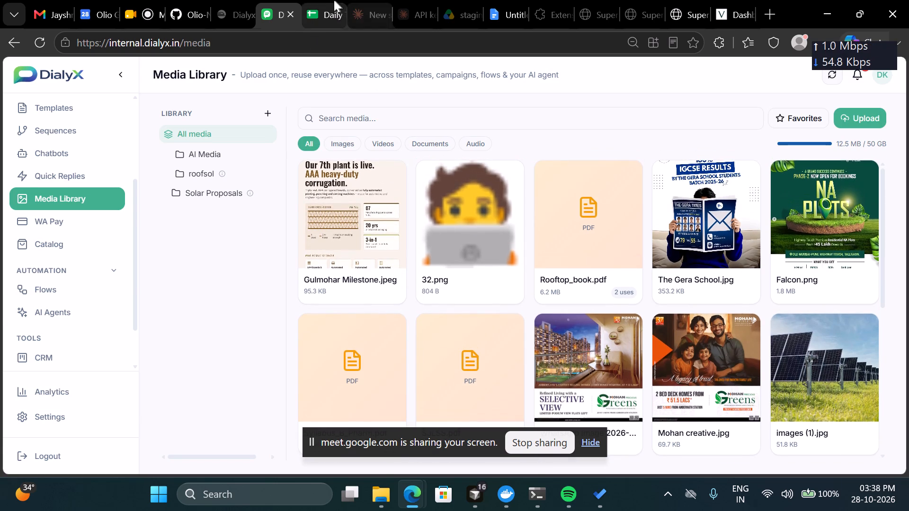
Open the bookmarked Dialyx Points Google Sheet in a new browser tab.
click(330, 0)
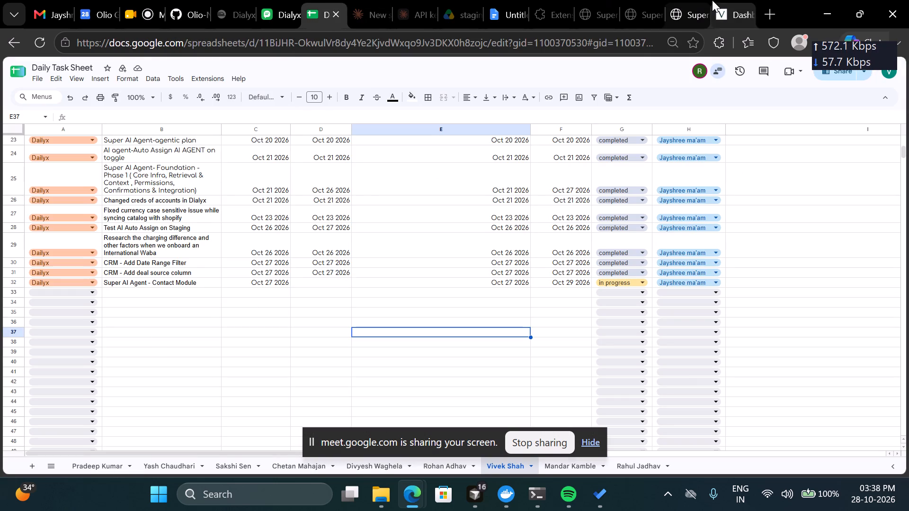
click(776, 10)
text(dialy)
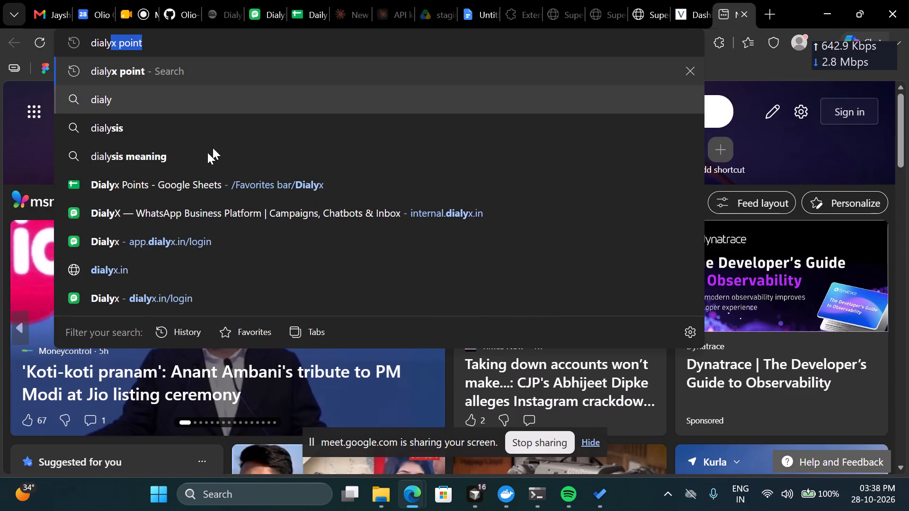
click(192, 183)
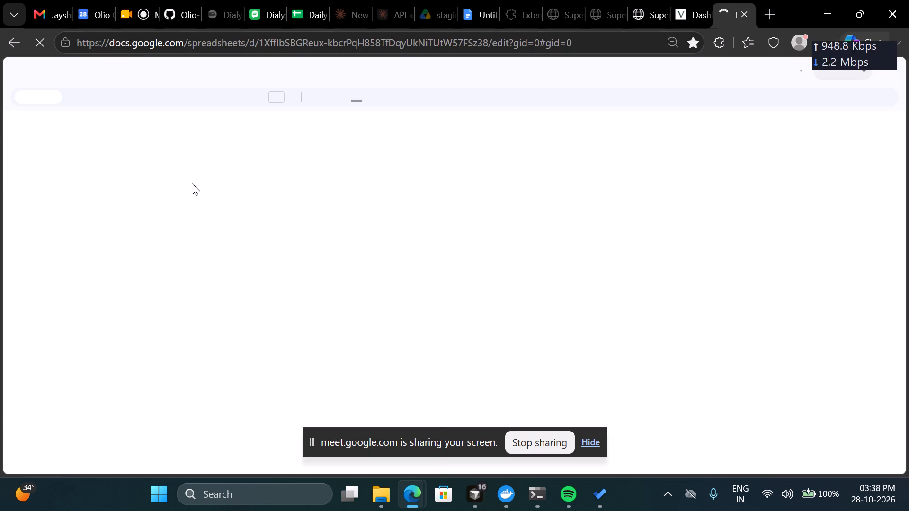
Enter "Media Library, Move assets between folders" in the Points column of row 230, the first empty row below the list.
scroll(328, 250, down, 19)
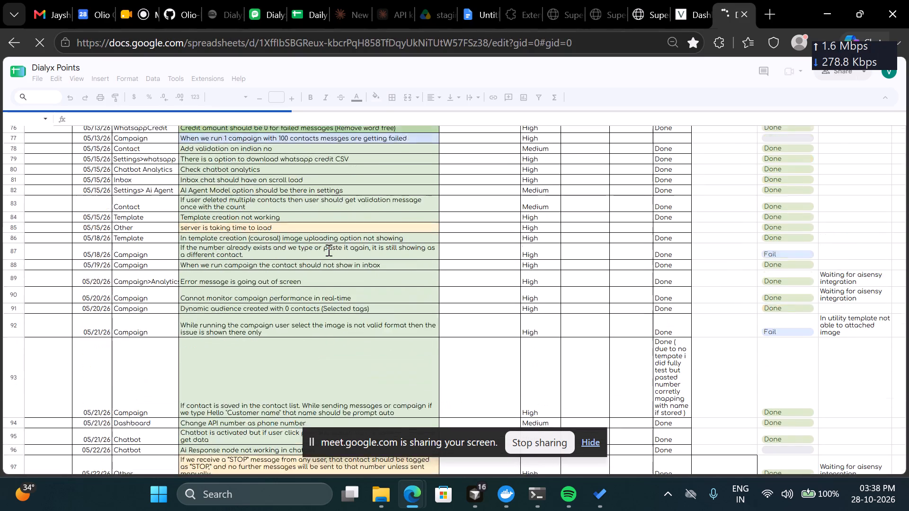
scroll(328, 250, down, 19)
scroll(328, 250, down, 6)
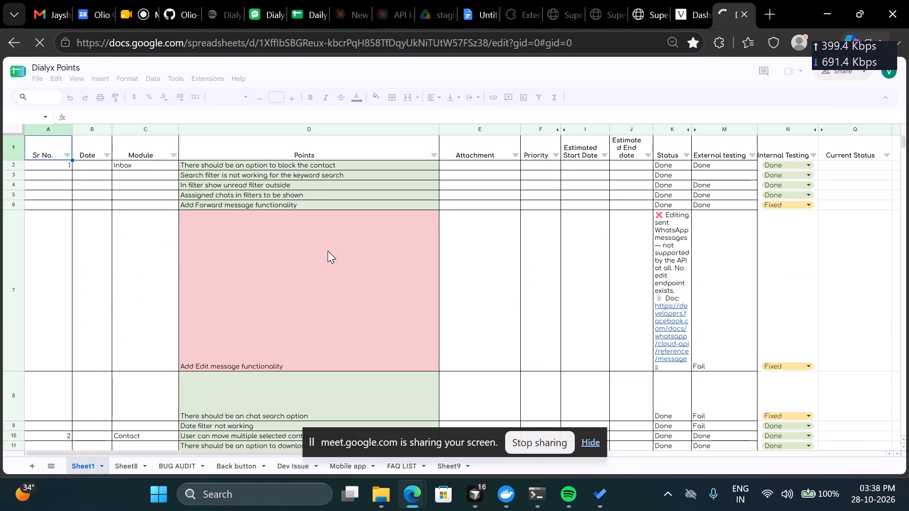
scroll(412, 253, down, 14)
scroll(412, 253, down, 10)
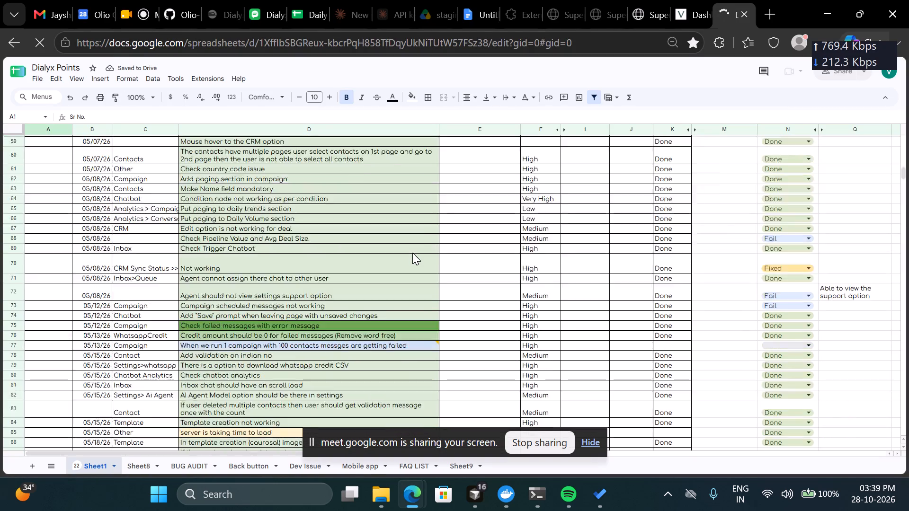
scroll(412, 253, down, 8)
scroll(412, 253, up, 12)
scroll(412, 253, down, 5)
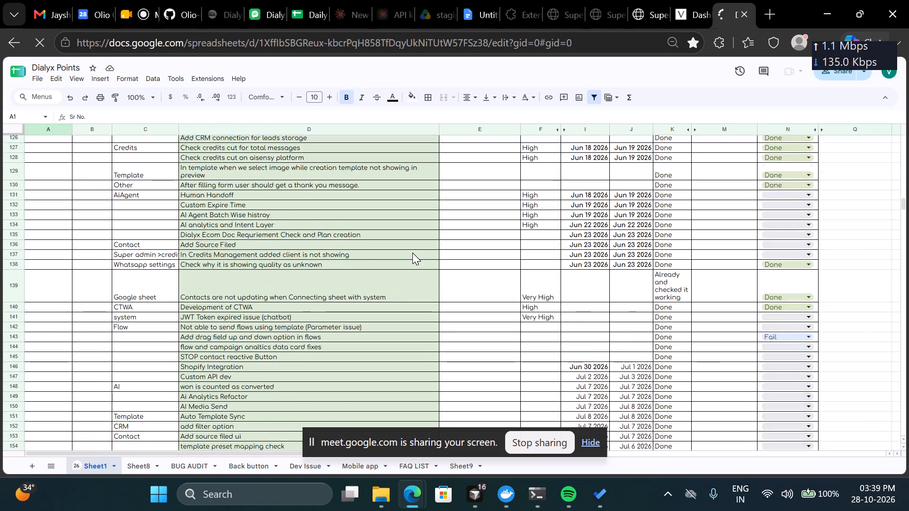
scroll(412, 253, down, 14)
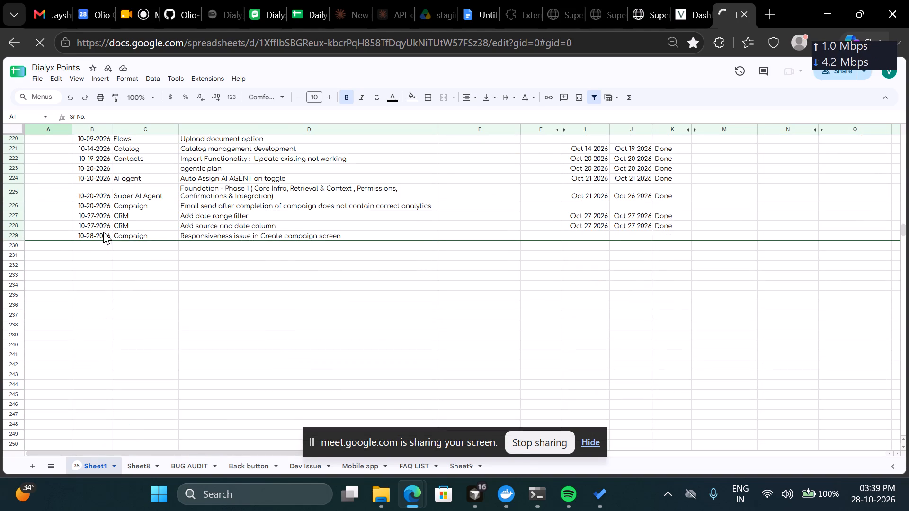
double_click(92, 245)
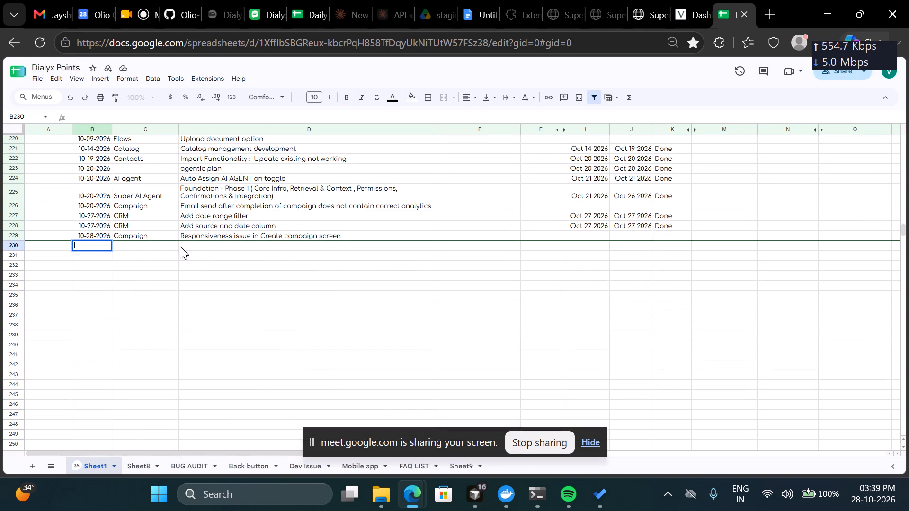
click(199, 247)
click(199, 247)
triple_click(199, 247)
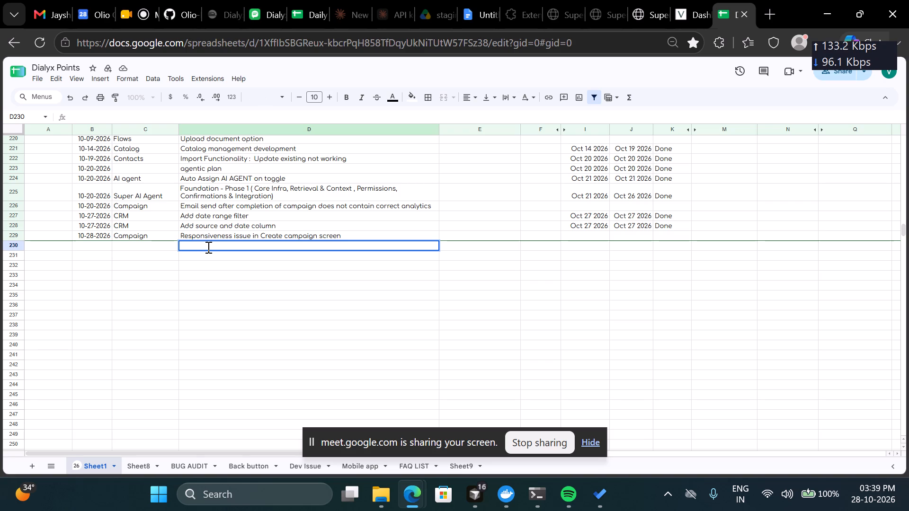
click(213, 247)
text(Media Library,)
key(space)
text(Move asses)
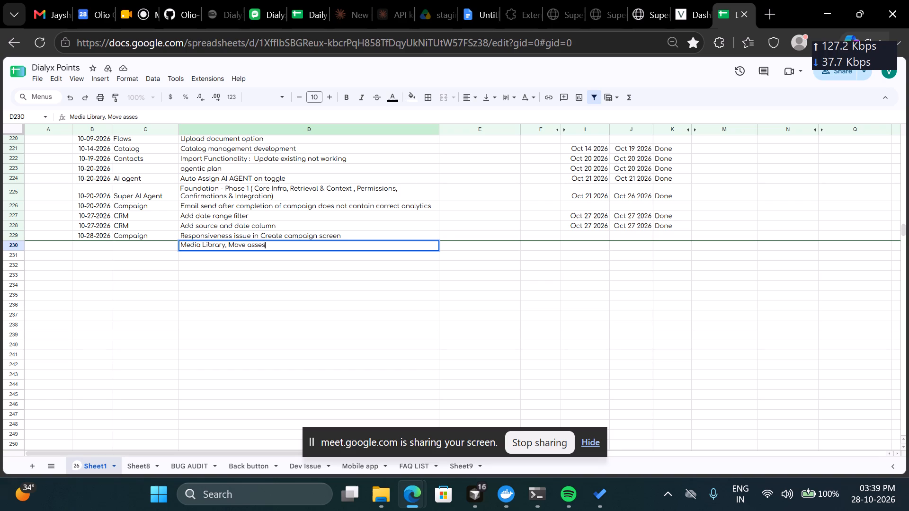
key(BackSpace)
text(ts between folders)
key(Return)
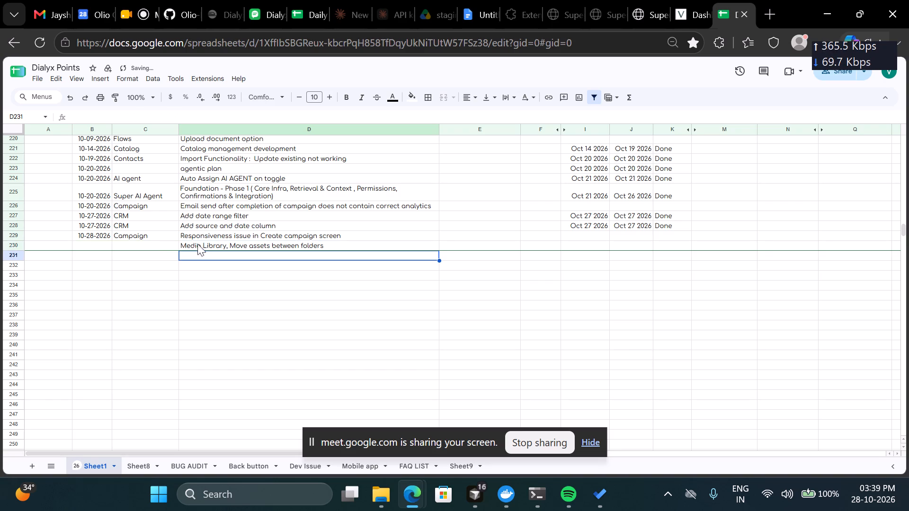
Set the Module of row 230 to "Media Library".
click(151, 244)
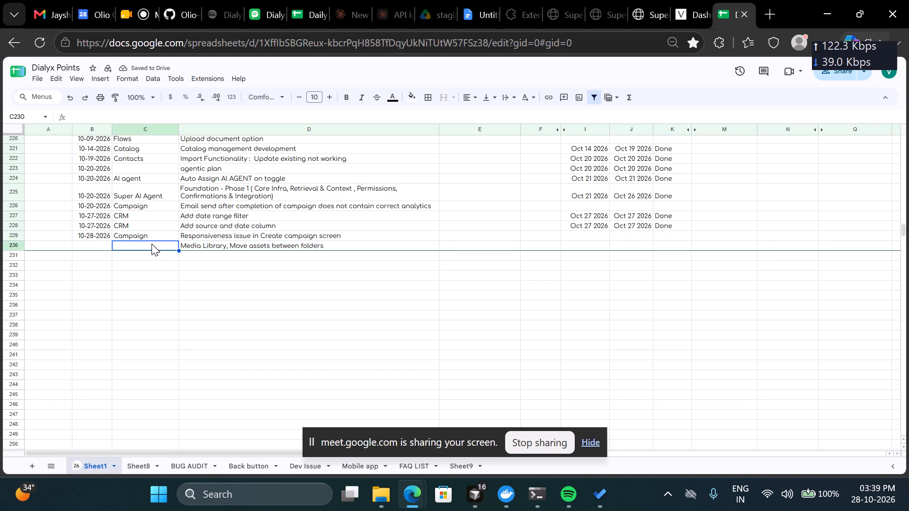
double_click(151, 244)
text(Media)
key(space)
text(Library)
Copy the date from row 229 into row 230's Date cell and pick October 28, 2026 as its date.
click(98, 237)
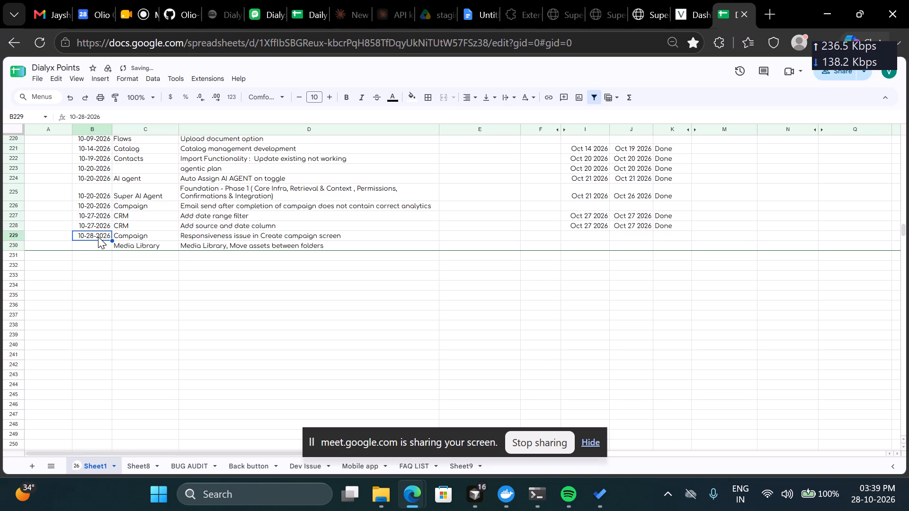
key(ctrl+c)
click(100, 247)
key(ctrl+v)
double_click(100, 247)
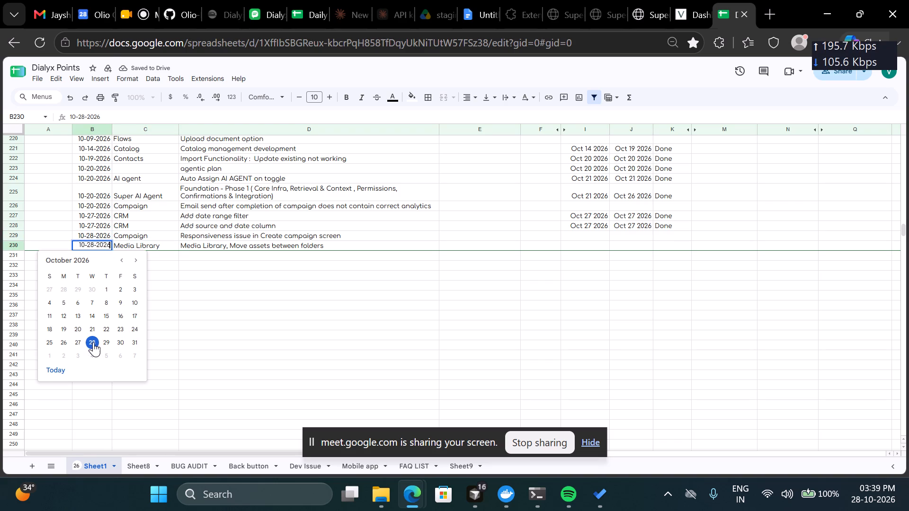
click(93, 342)
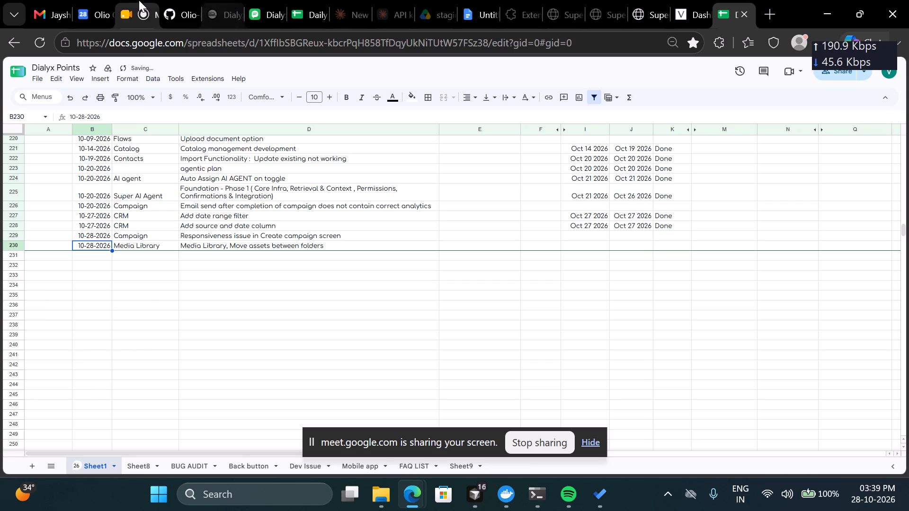
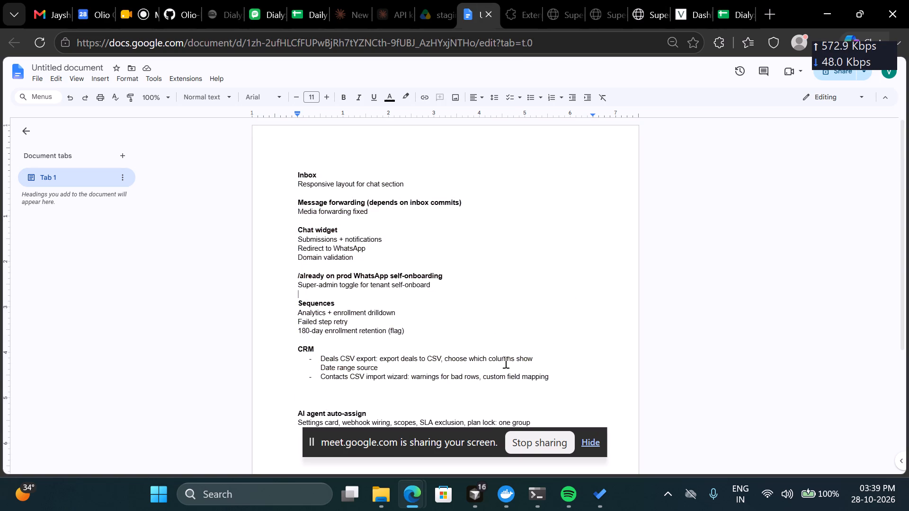
Review the AI agent auto-assign, CRM and Sequences items in the untitled staging features document.
scroll(472, 360, down, 2)
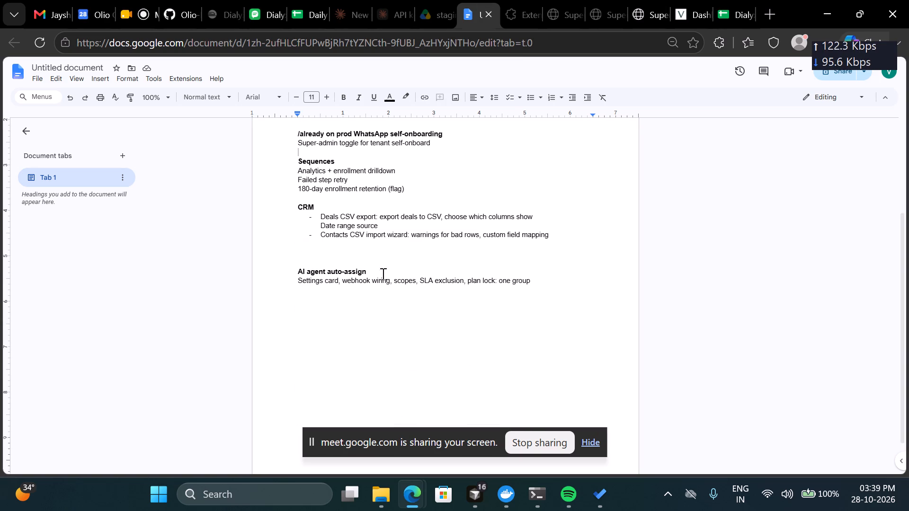
scroll(399, 289, up, 1)
drag(292, 348, 588, 368)
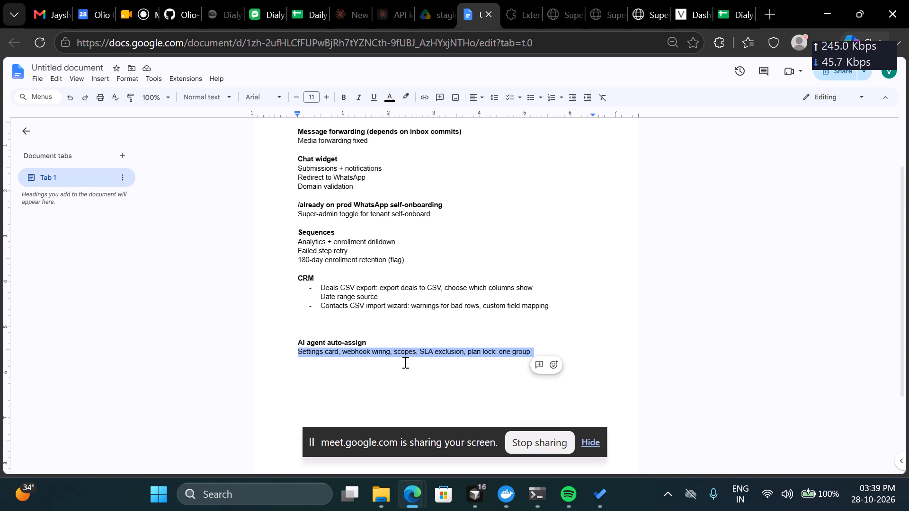
drag(362, 308, 313, 281)
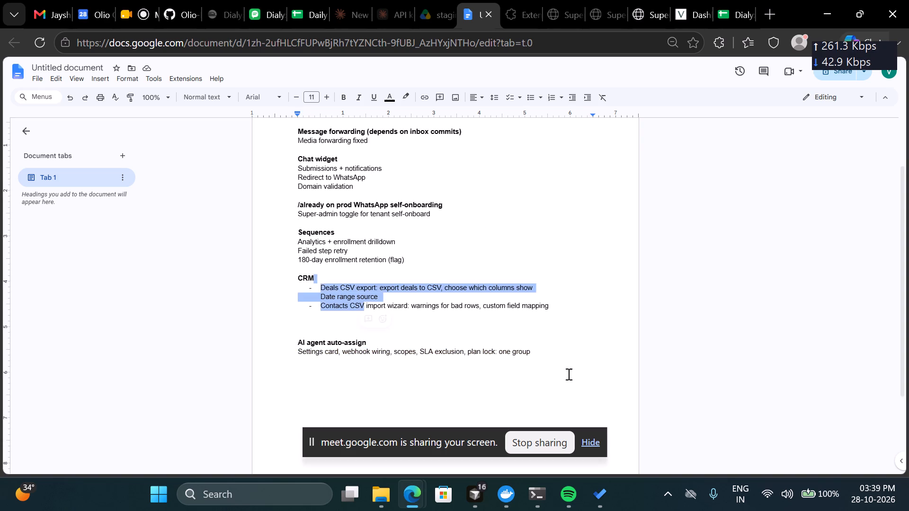
scroll(565, 375, up, 1)
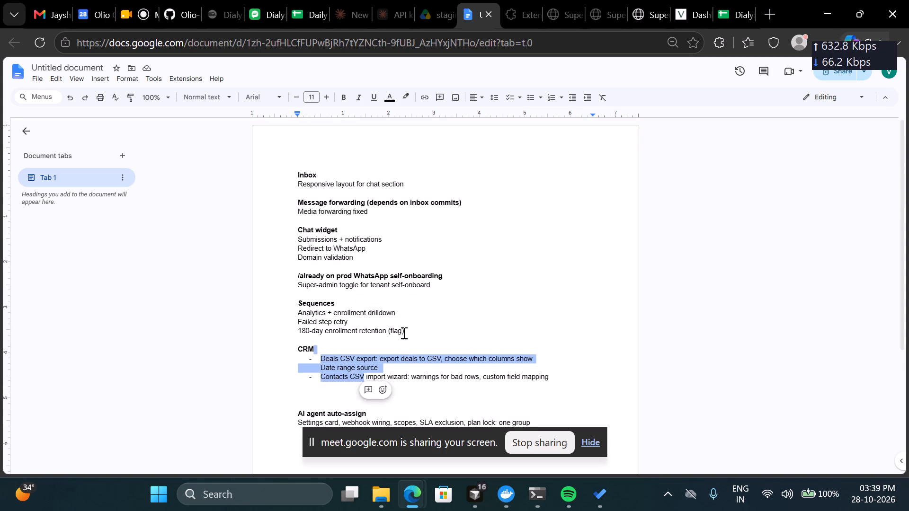
drag(404, 333, 292, 326)
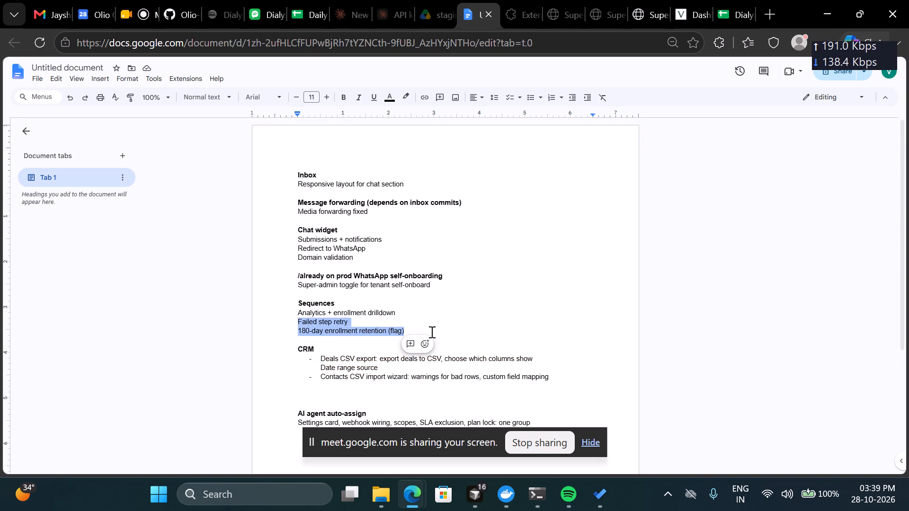
click(445, 328)
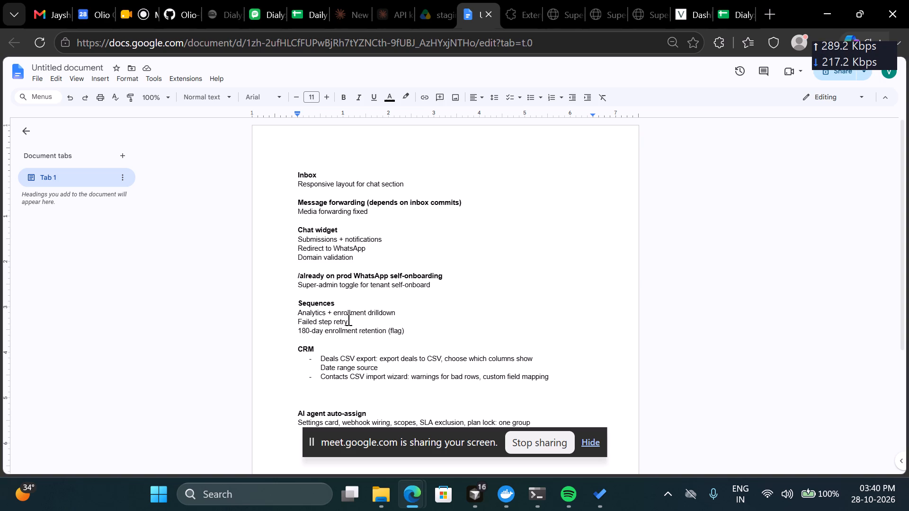
double_click(303, 334)
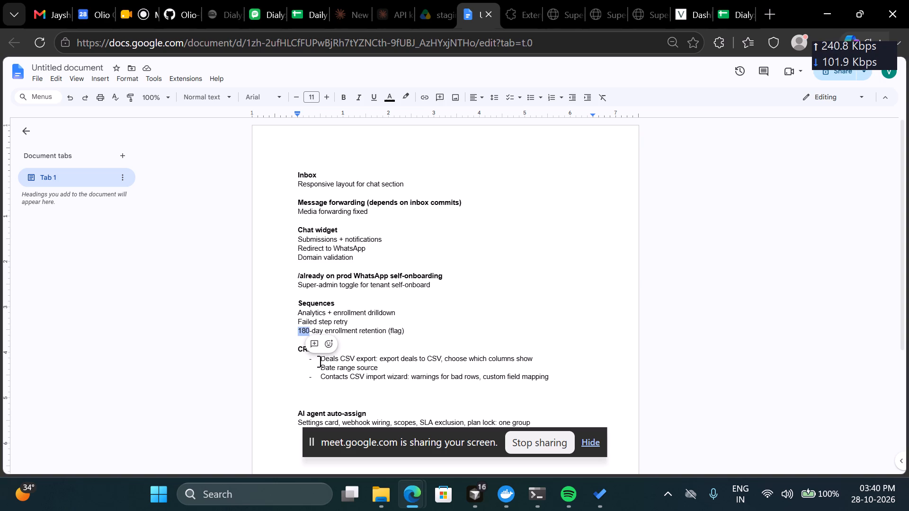
double_click(398, 333)
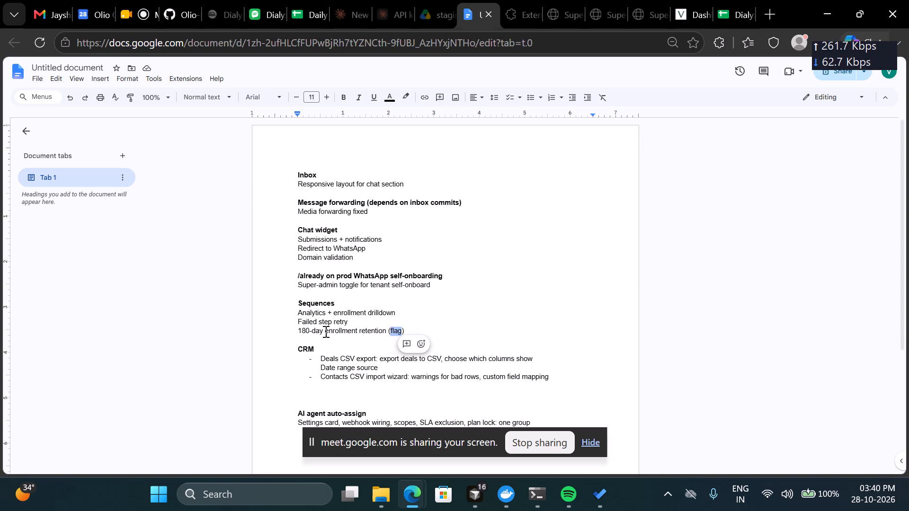
Change the enrollment retention period in the document's Sequences section to 360 days.
drag(308, 334, 300, 334)
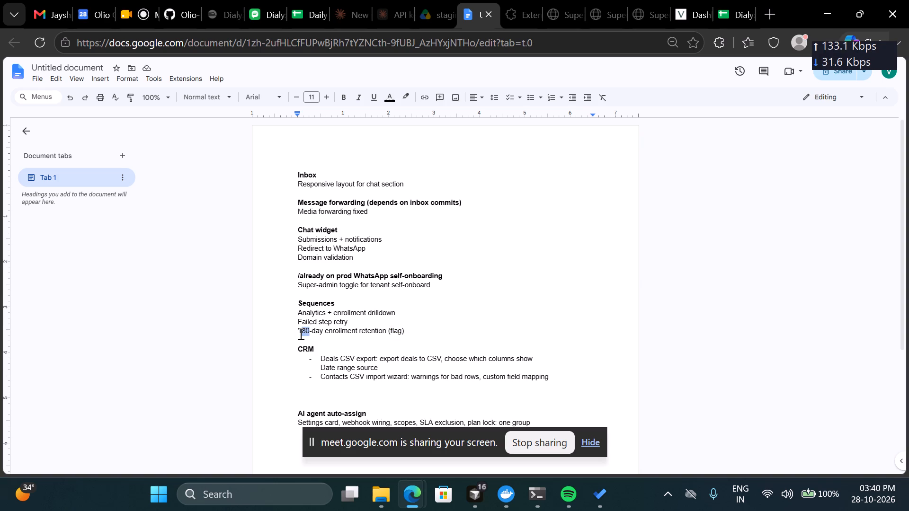
drag(300, 334, 299, 334)
click(366, 339)
drag(307, 334, 298, 334)
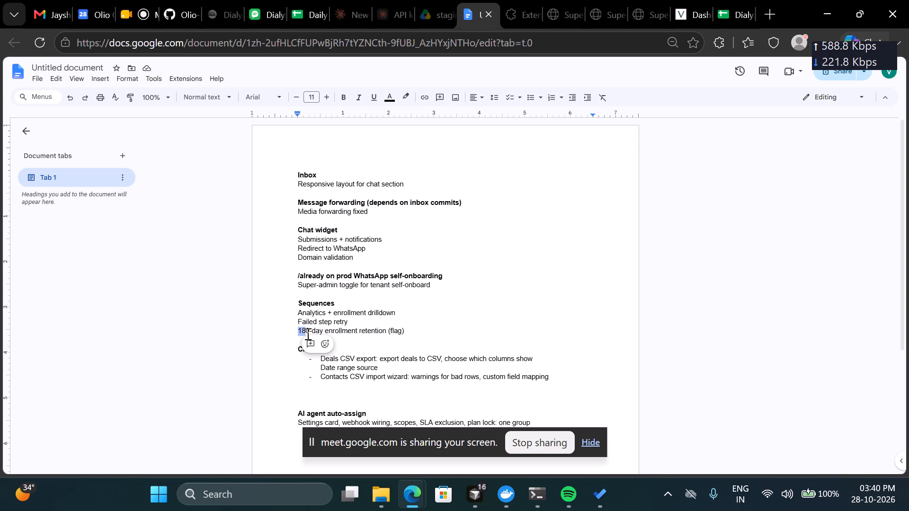
click(307, 334)
drag(308, 333, 299, 332)
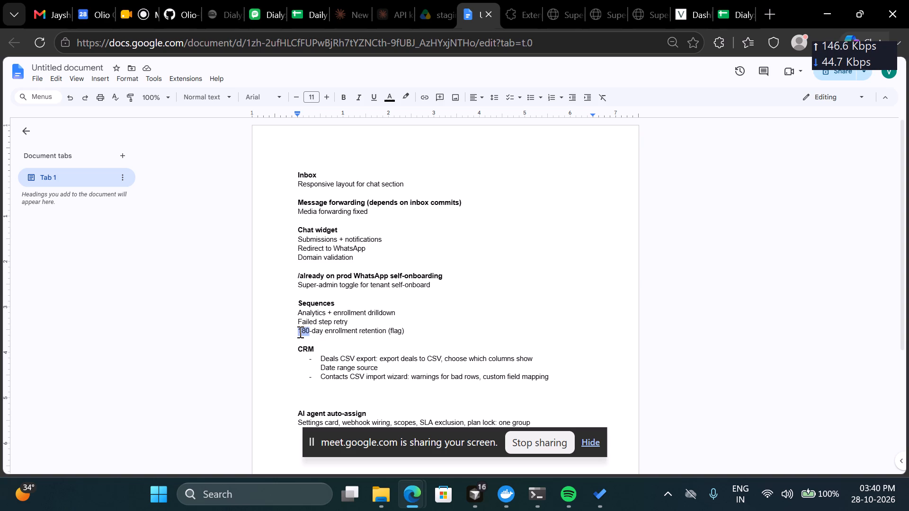
drag(299, 332, 298, 332)
text(360)
click(418, 327)
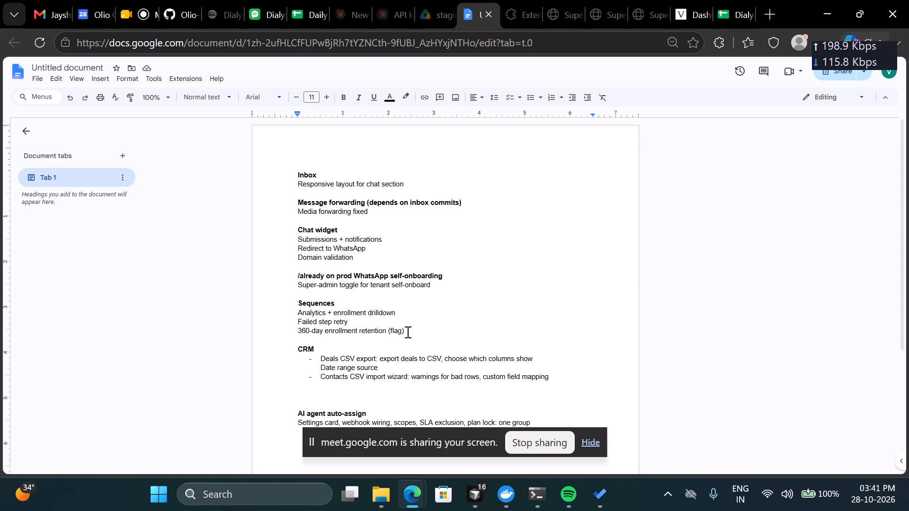
double_click(386, 332)
click(348, 359)
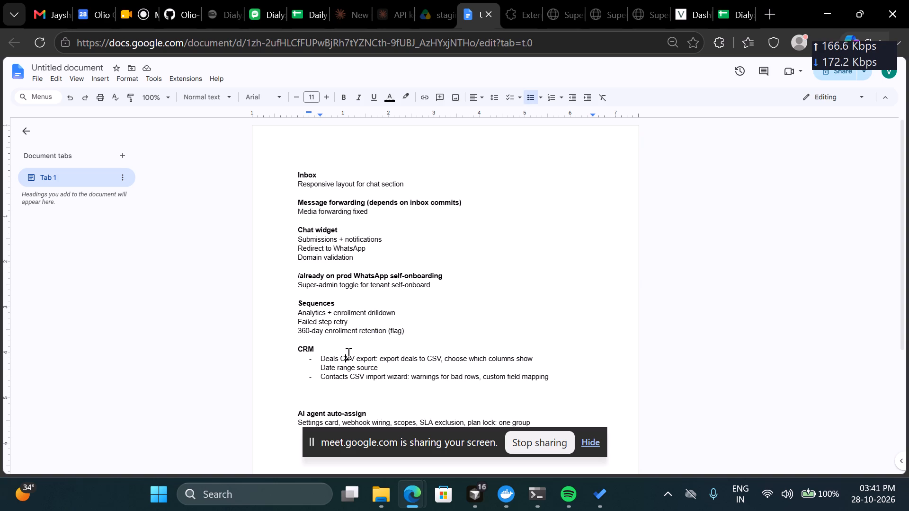
Check the storage usage indicator in the Dialyx Media Library and copy its storage limit.
click(302, 0)
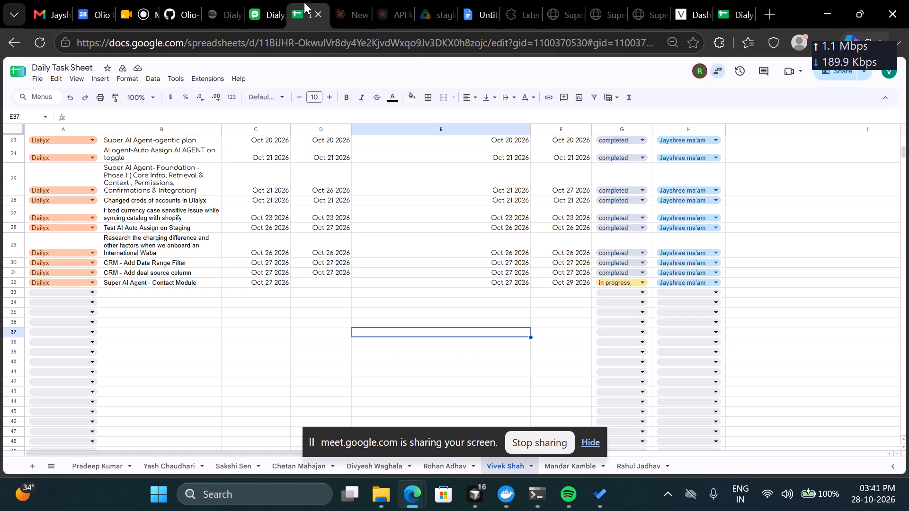
click(274, 0)
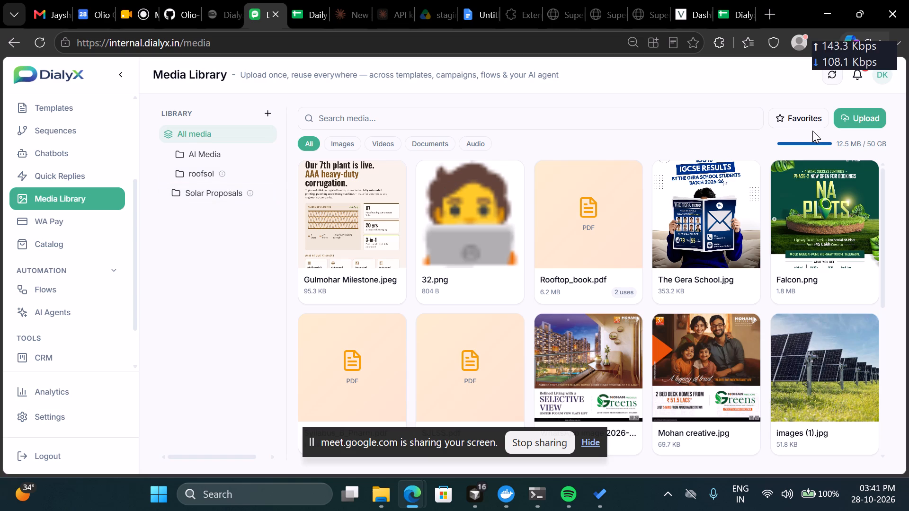
double_click(877, 146)
click(846, 141)
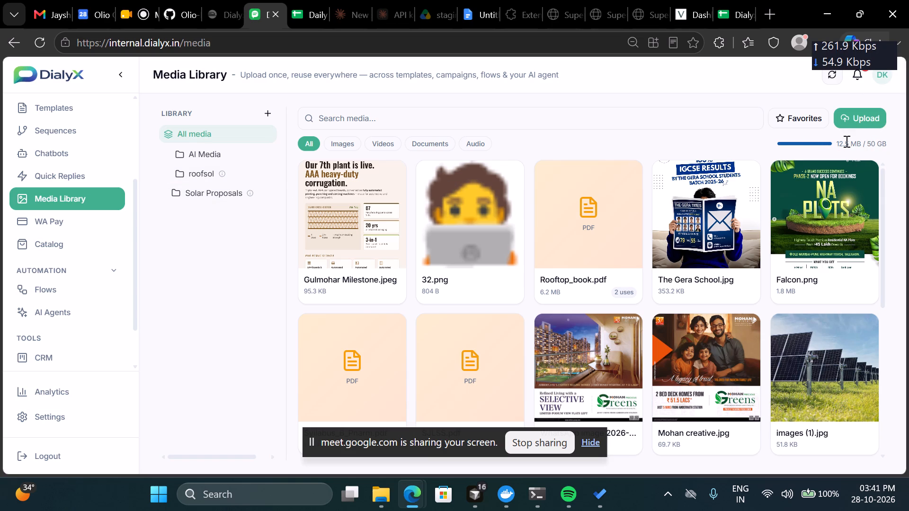
double_click(868, 143)
click(829, 144)
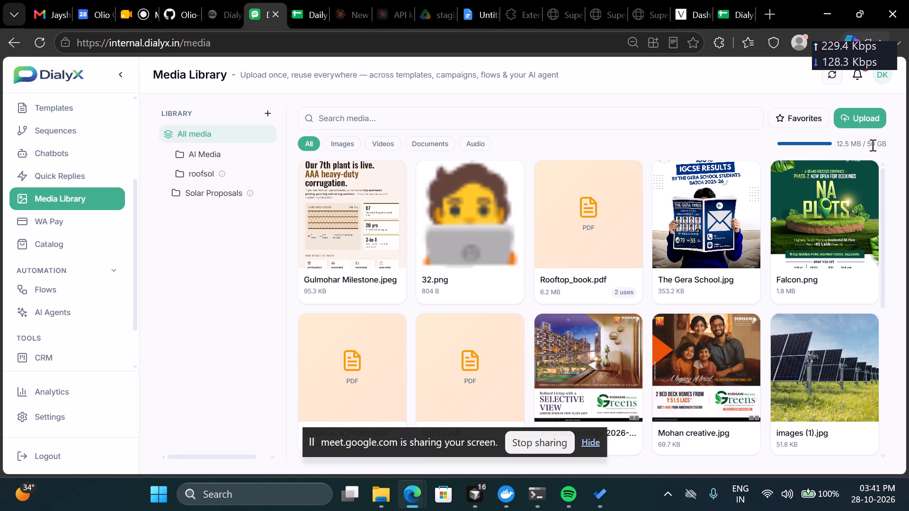
click(873, 145)
click(883, 142)
drag(886, 143, 882, 143)
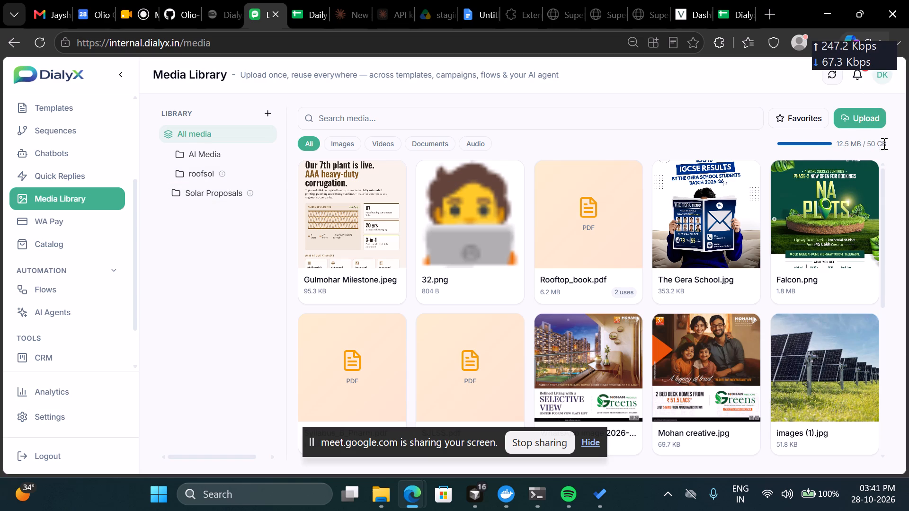
drag(882, 143, 865, 144)
key(ctrl+c)
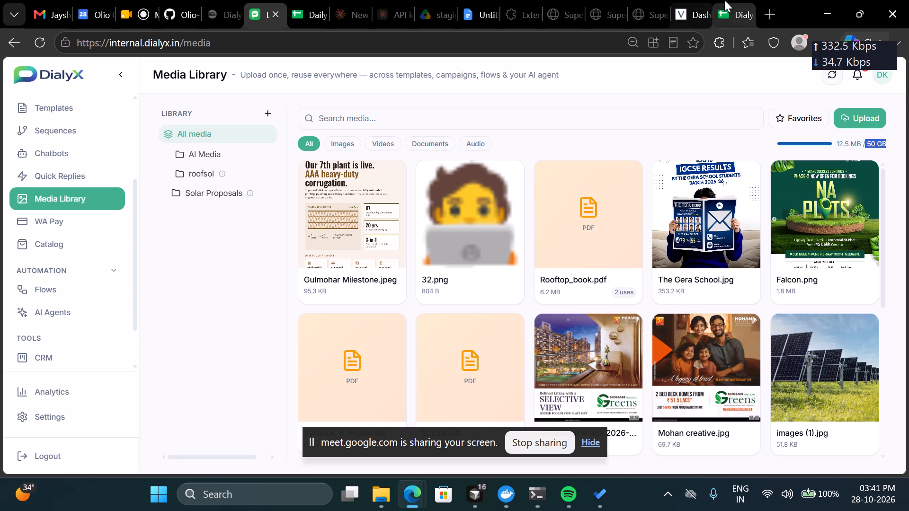
Enter "Media Library storage limit to 1 gb" in the Points column of row 231 in the Dialyx Points sheet.
click(483, 0)
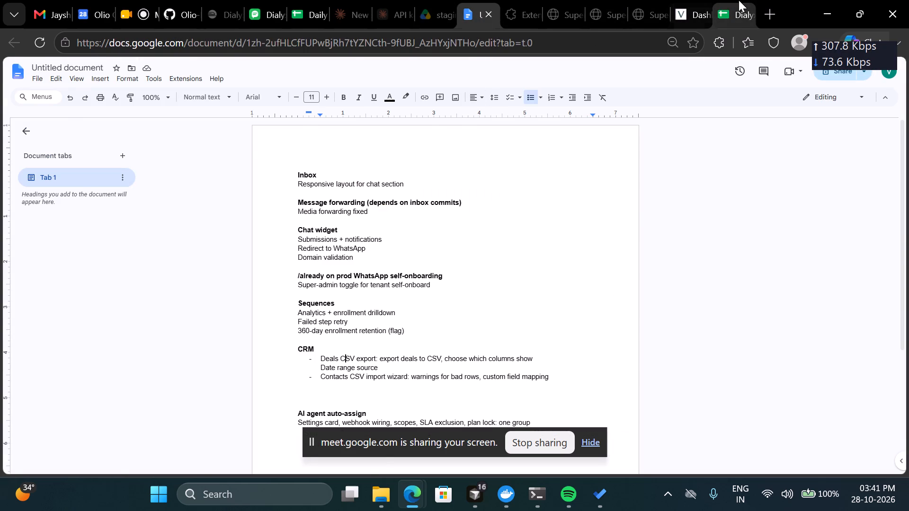
click(739, 0)
double_click(199, 255)
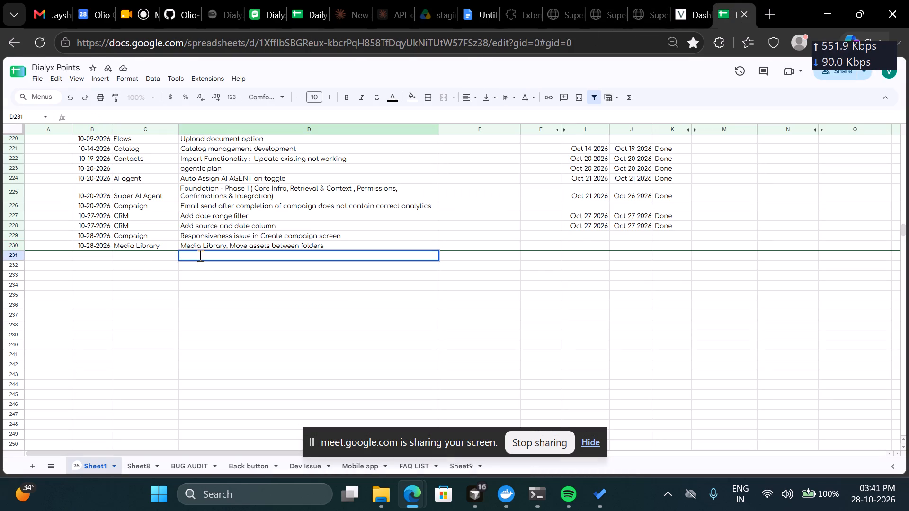
text(Mei)
key(BackSpace)
text(dia Library)
key(space)
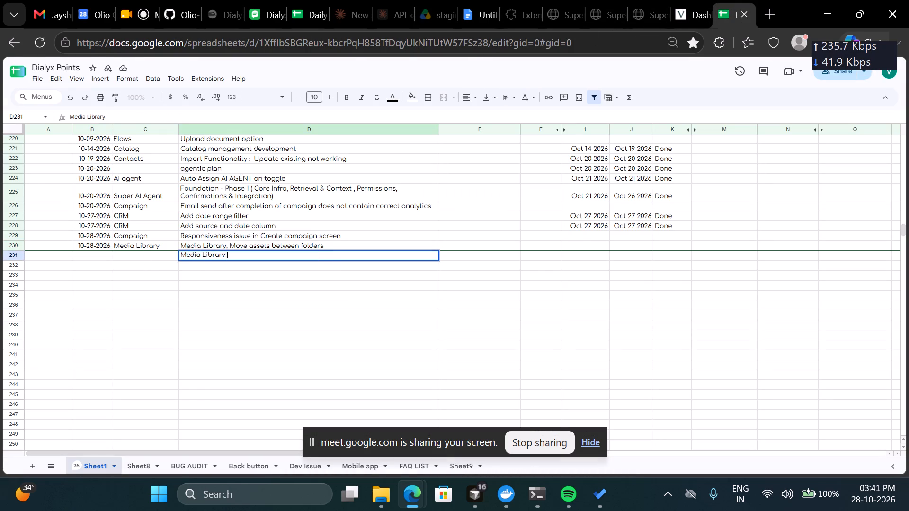
text(storage limit to 1 gb)
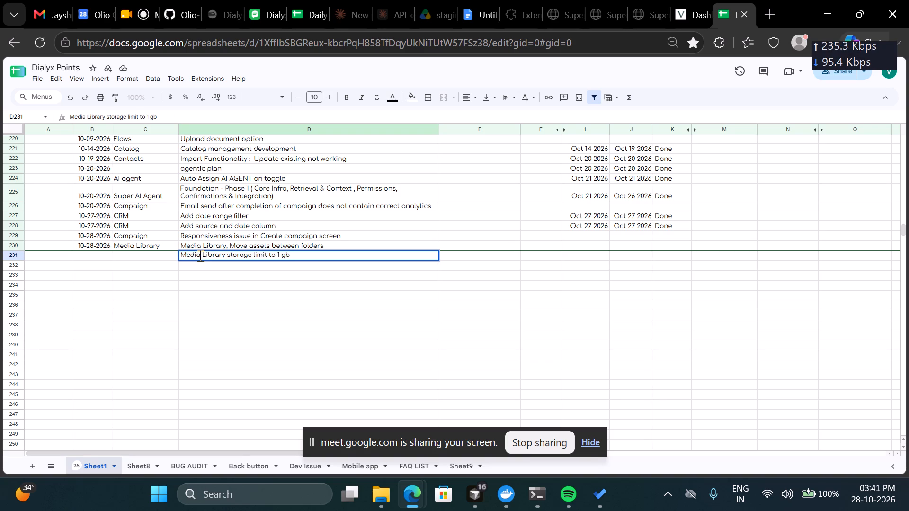
Copy the "Media Library" Module value from row 230 into row 231.
double_click(159, 256)
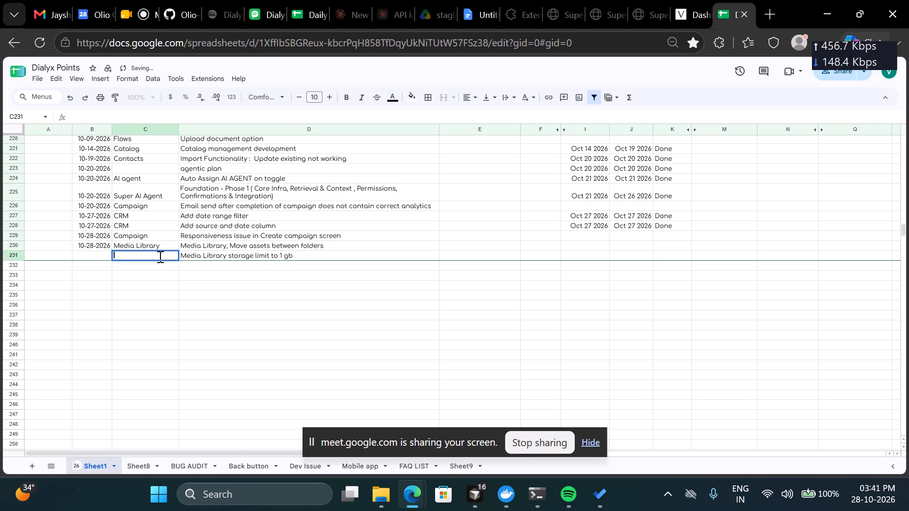
click(162, 247)
key(ctrl+c)
click(158, 255)
key(ctrl+v)
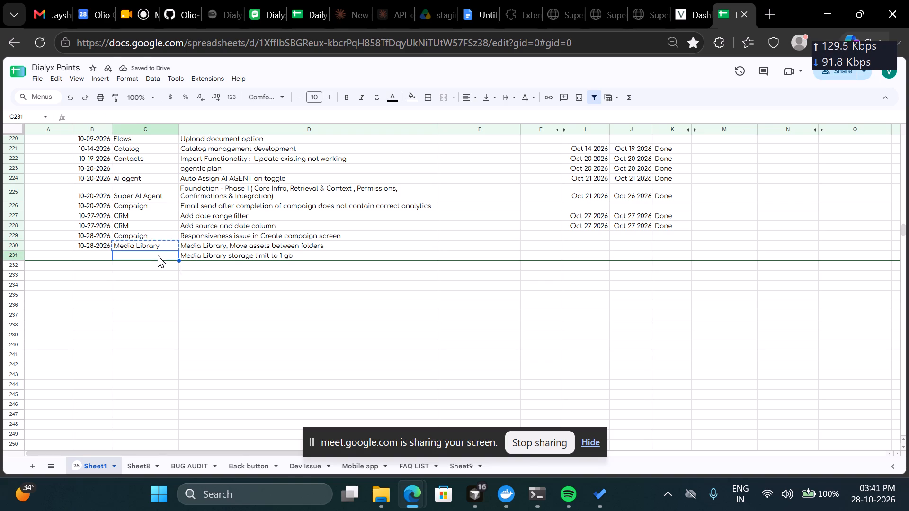
Copy the date 10-28-2026 from row 230 into row 231's Date cell.
double_click(90, 252)
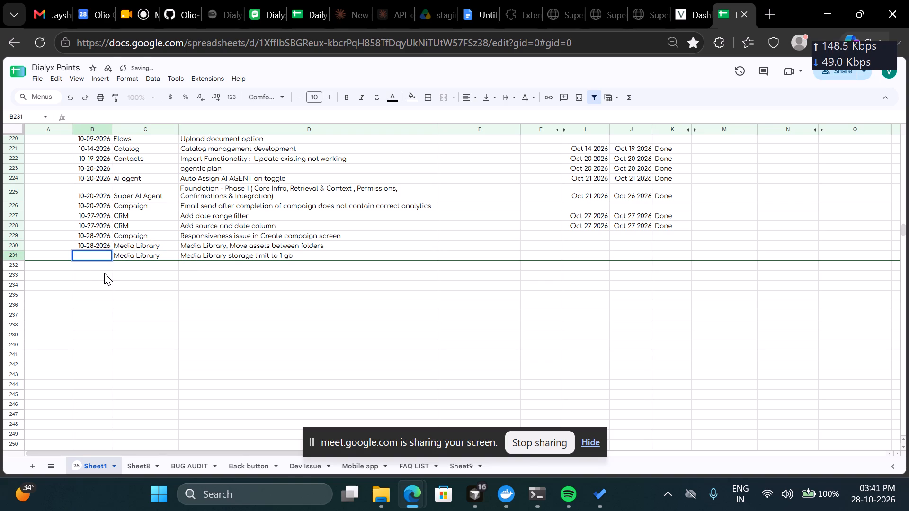
text(10)
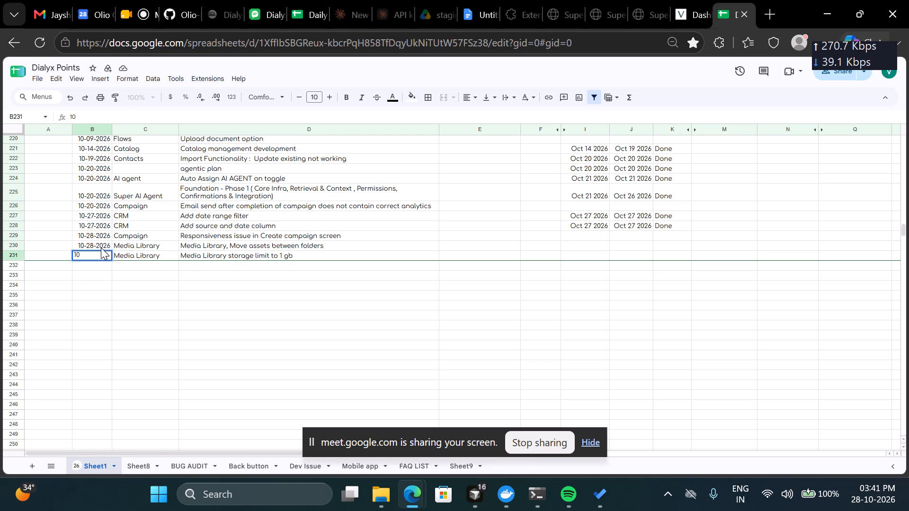
click(102, 247)
key(ctrl+c)
click(98, 255)
key(ctrl+v)
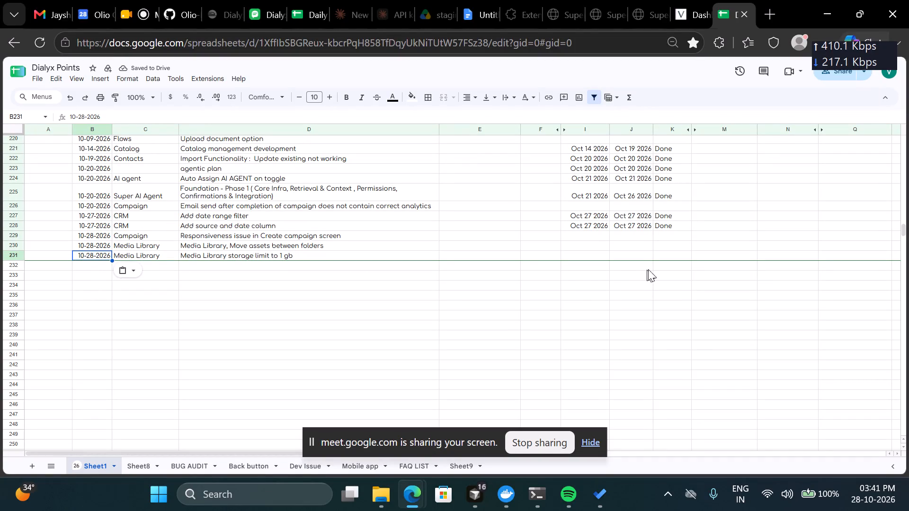
click(310, 258)
click(259, 247)
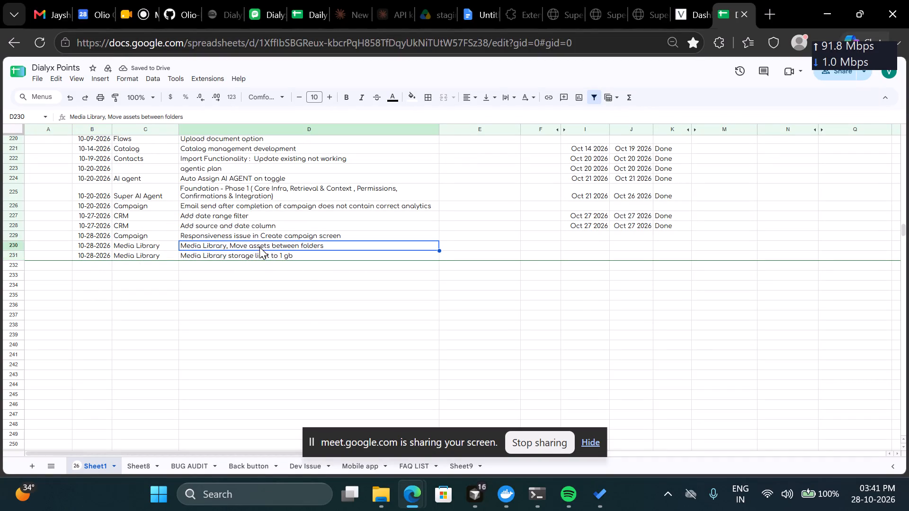
click(261, 257)
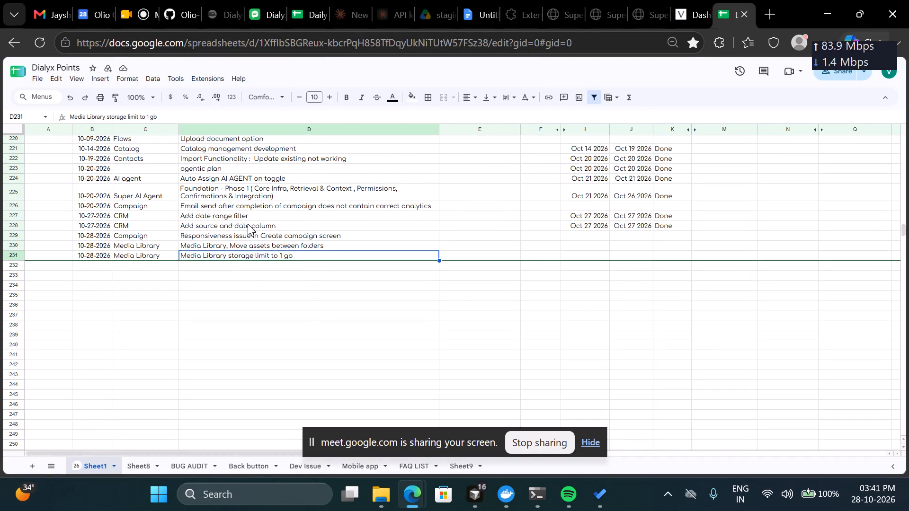
click(259, 243)
Check the Favorites filter in the Dialyx Media Library, turning it on and back off.
click(315, 0)
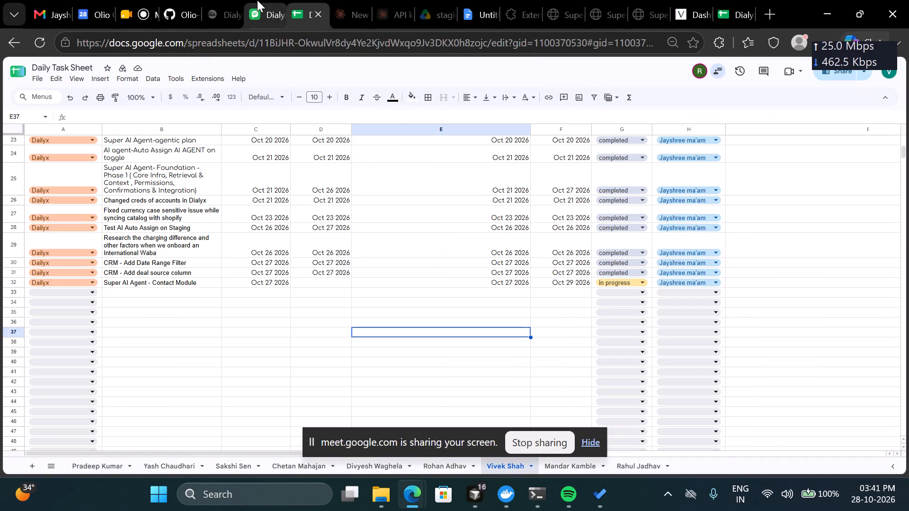
click(257, 0)
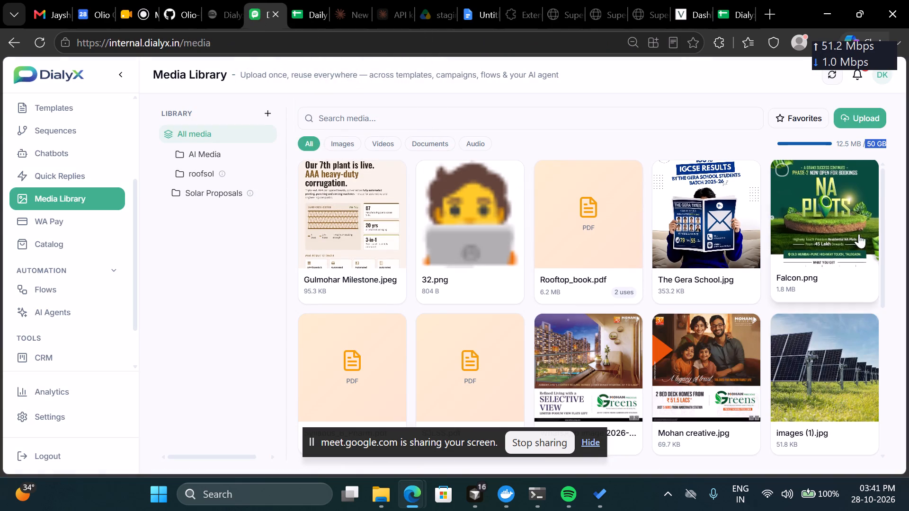
click(850, 141)
click(791, 120)
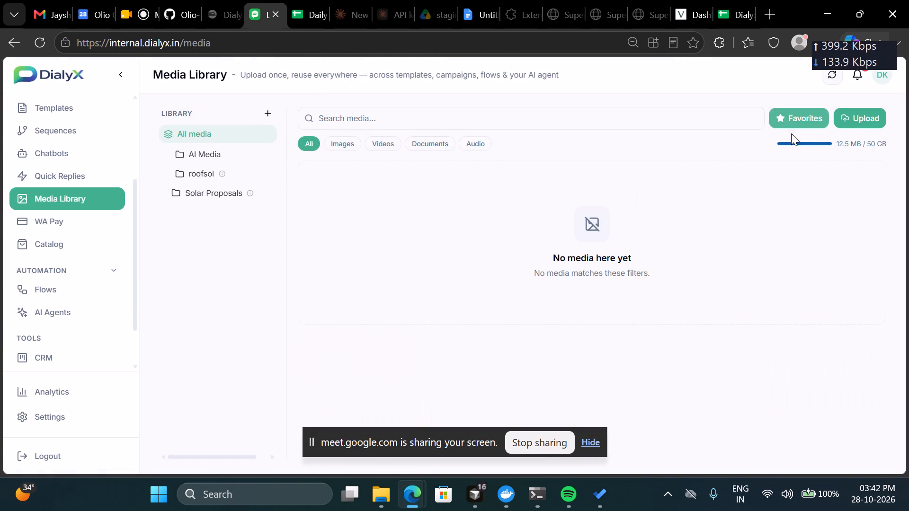
click(793, 122)
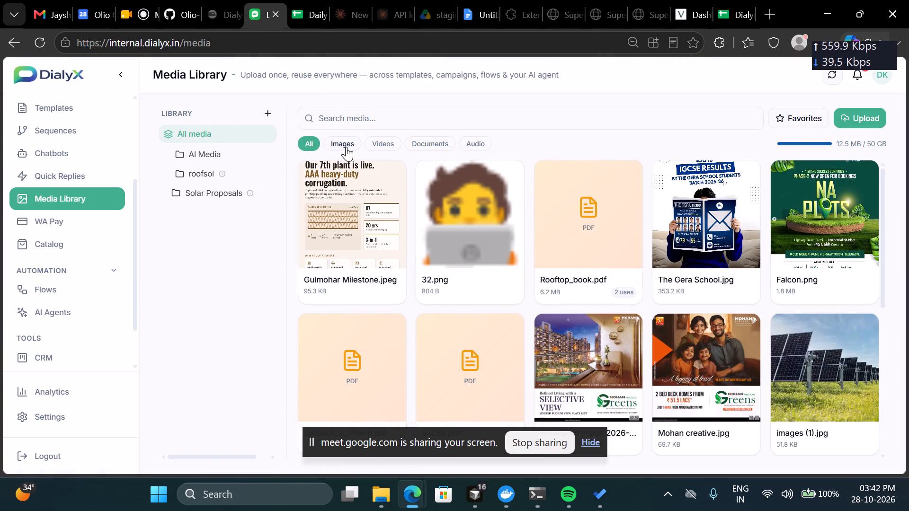
Check the Images, Videos, Documents and Audio filters in the Media Library, finishing with the Documents filter applied.
click(348, 146)
click(384, 145)
click(415, 146)
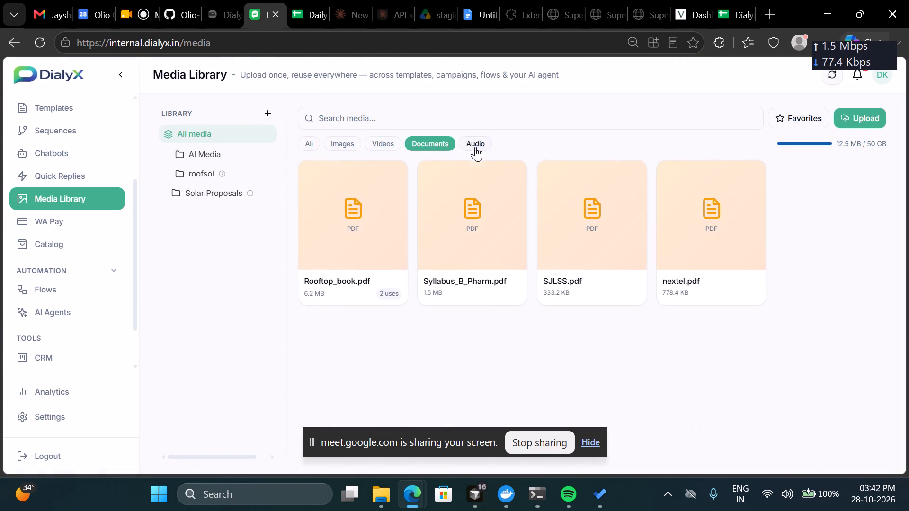
click(475, 147)
click(429, 149)
Examine the details of Rooftop_book.pdf, including its caption, AI description, tags and usage sections, and close them.
click(338, 247)
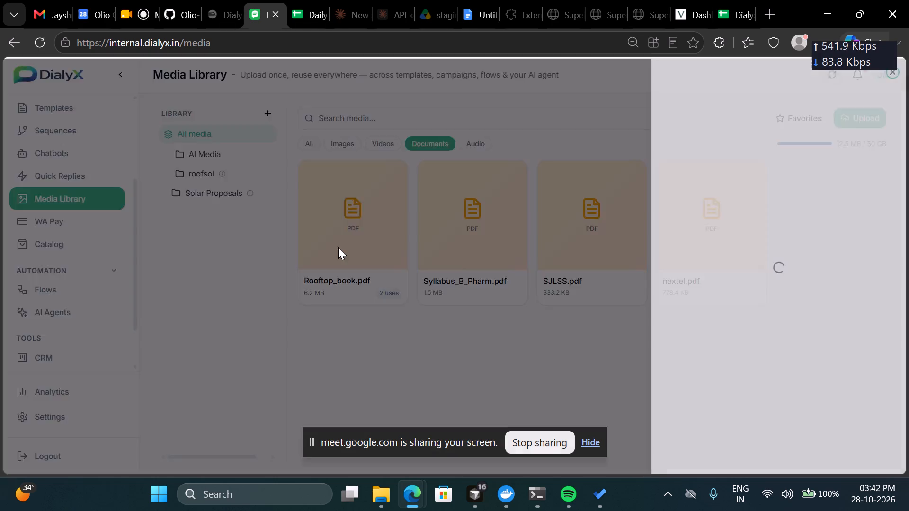
scroll(798, 411, down, 2)
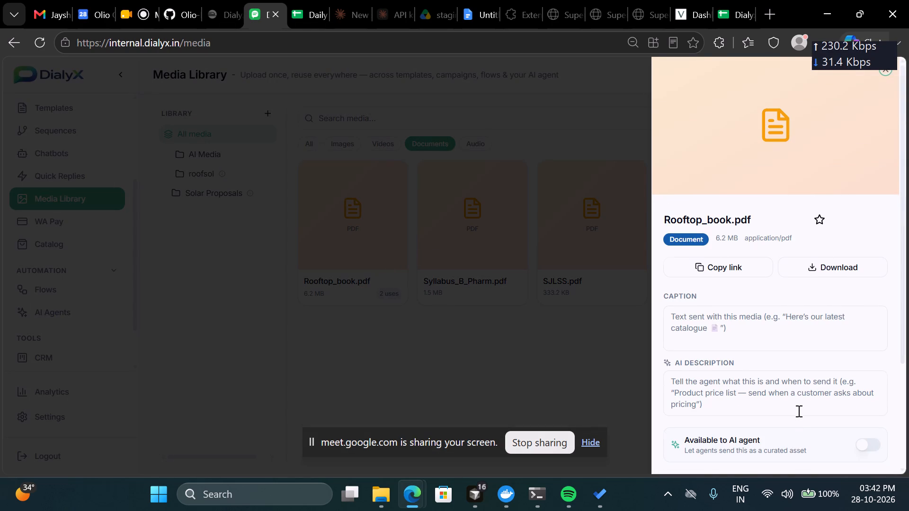
scroll(798, 411, down, 1)
click(731, 247)
click(731, 186)
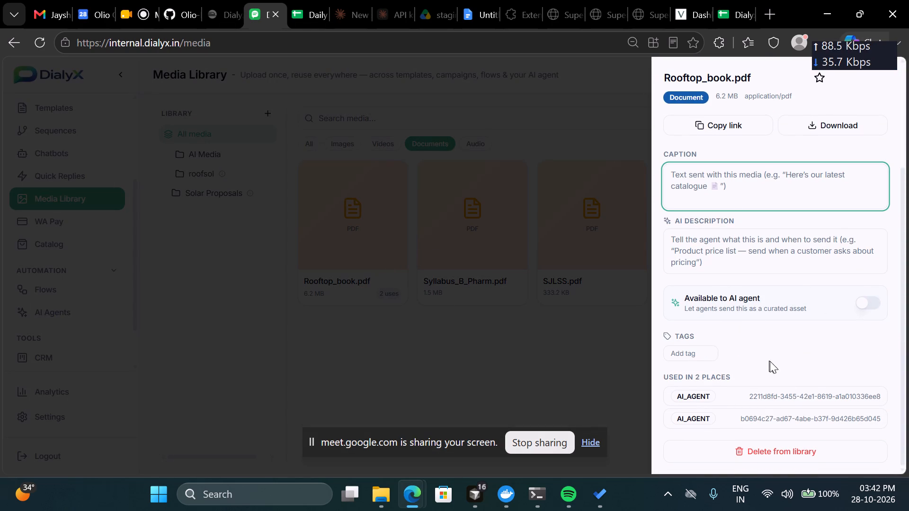
scroll(770, 361, down, 1)
scroll(770, 361, up, 3)
scroll(782, 390, down, 6)
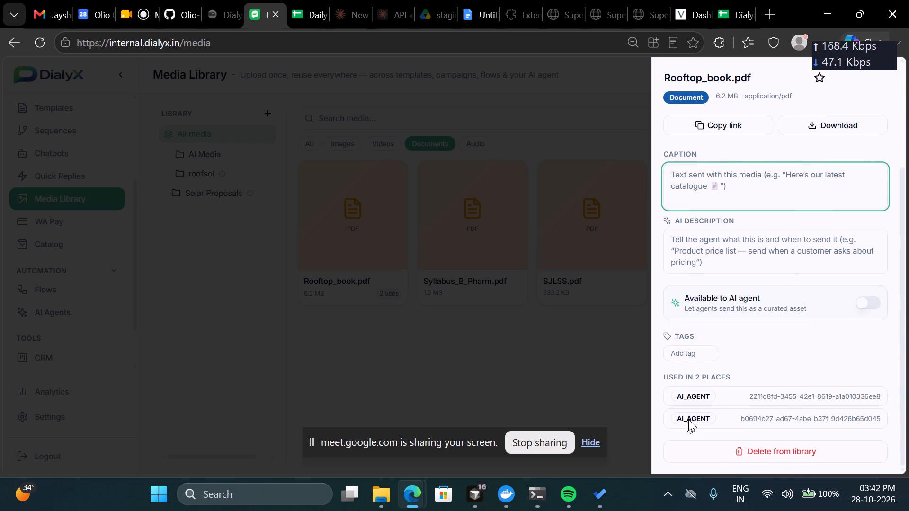
click(425, 404)
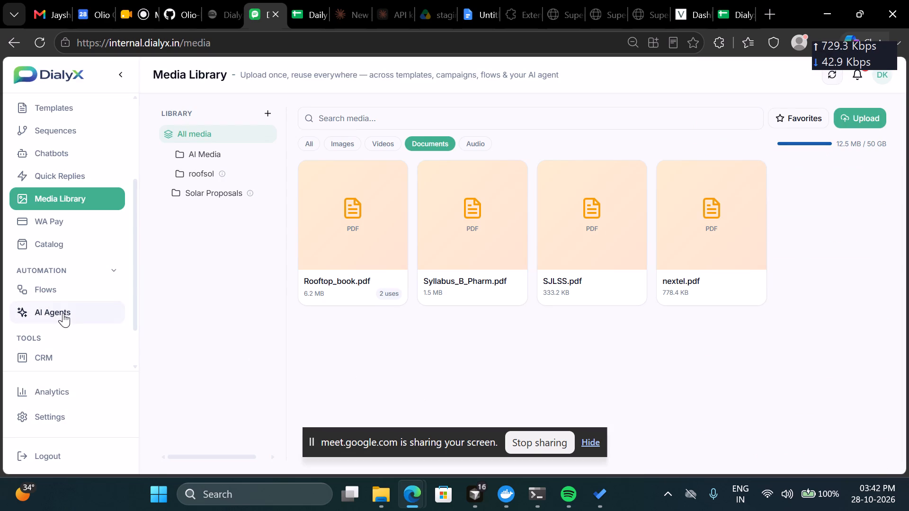
Hide the Google Meet screen-sharing notice covering the Dialyx page.
scroll(71, 353, down, 3)
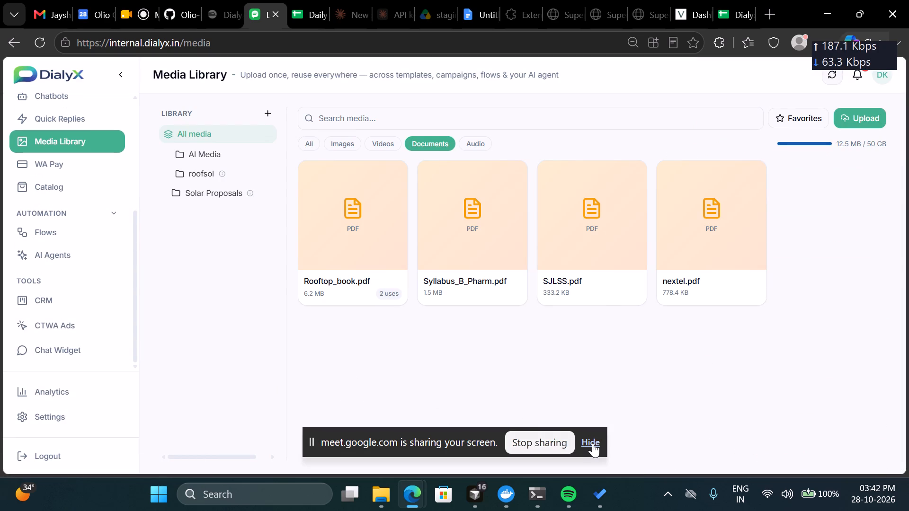
click(593, 443)
View the Campaigns page and the product Catalog page in Dialyx.
scroll(53, 289, up, 4)
scroll(80, 333, down, 1)
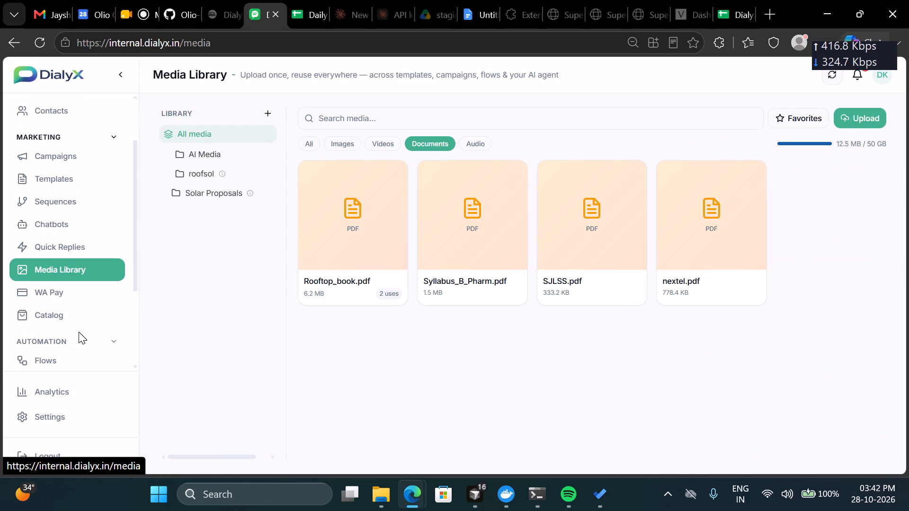
click(71, 156)
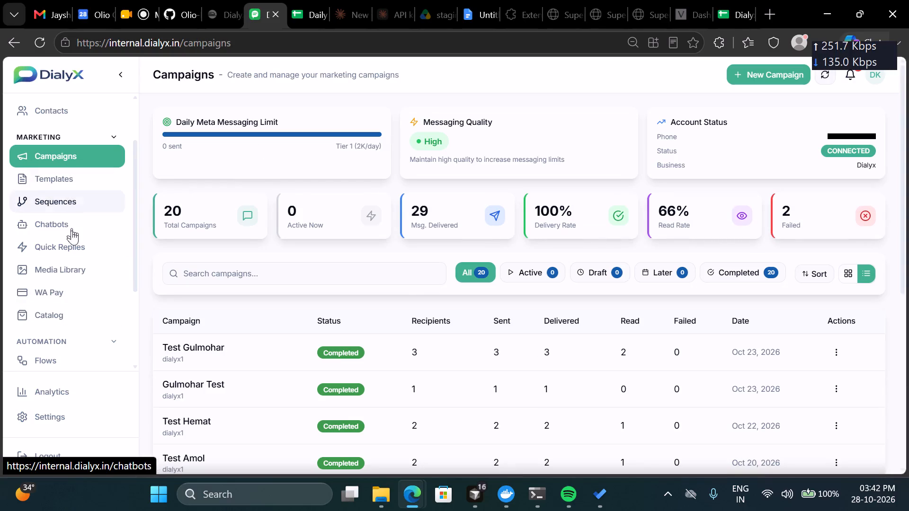
click(72, 314)
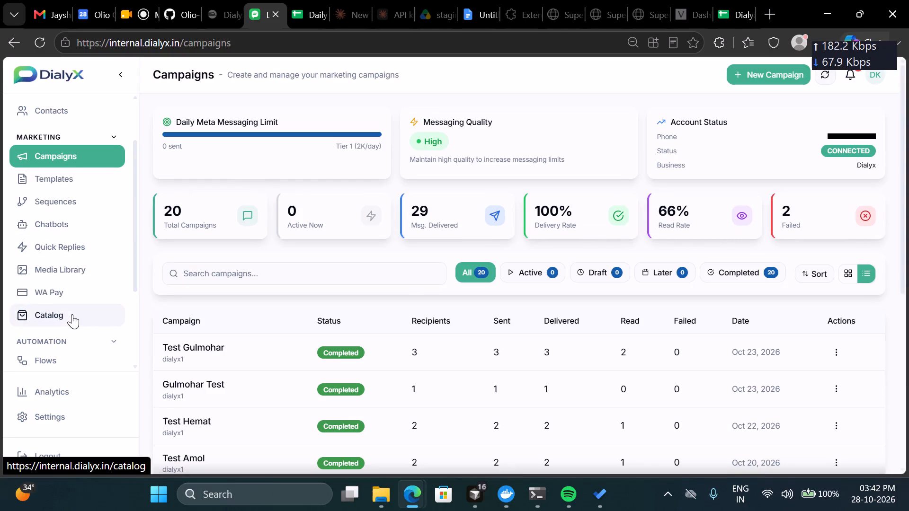
Open the Payment Campaigns section of WA Pay for review.
click(76, 294)
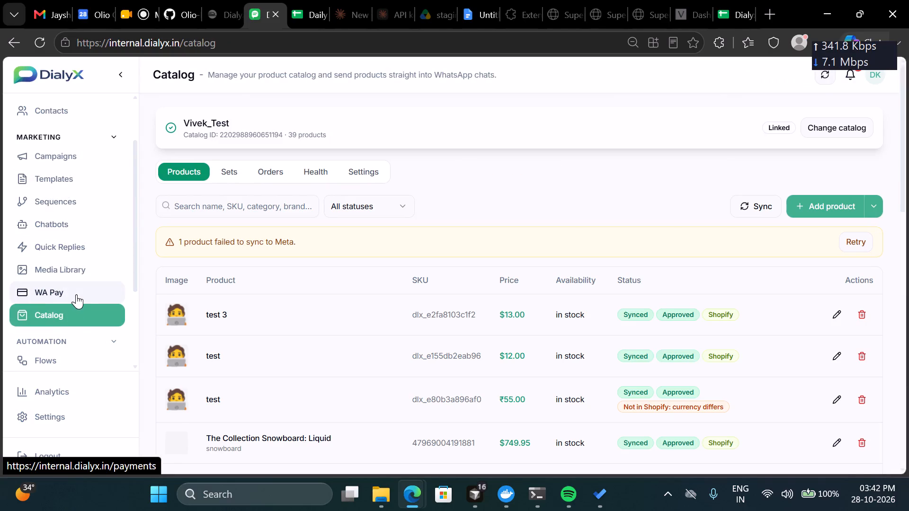
click(255, 116)
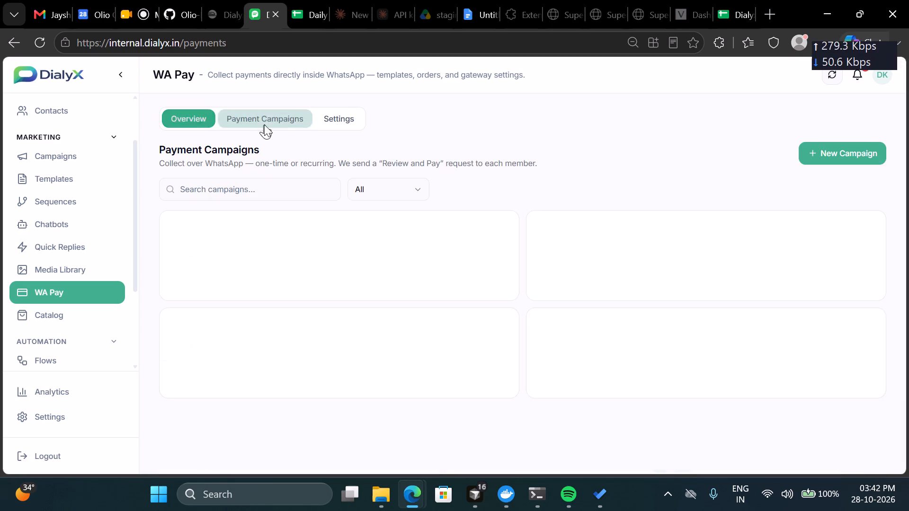
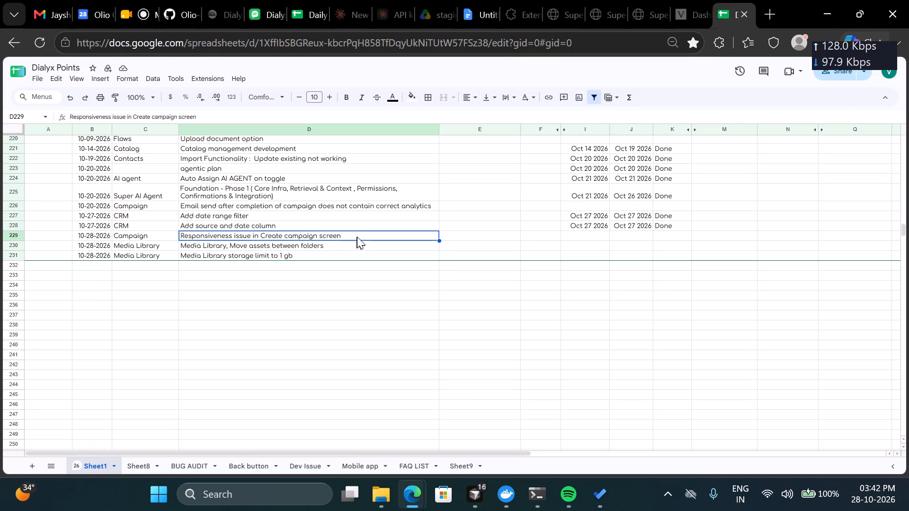
Review the latest Campaign and Media Library entries in Sheet1 of Dialyx Points, including the Create campaign screen responsiveness issue.
double_click(357, 237)
click(260, 309)
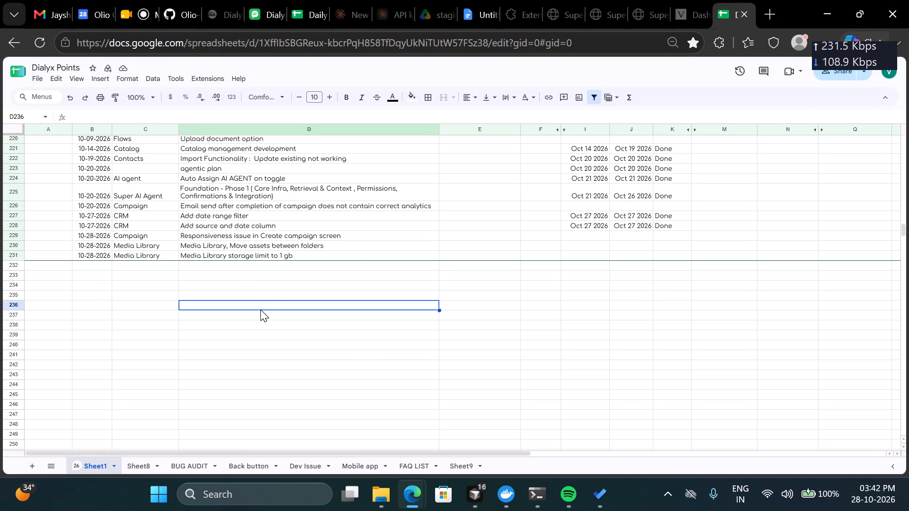
click(214, 238)
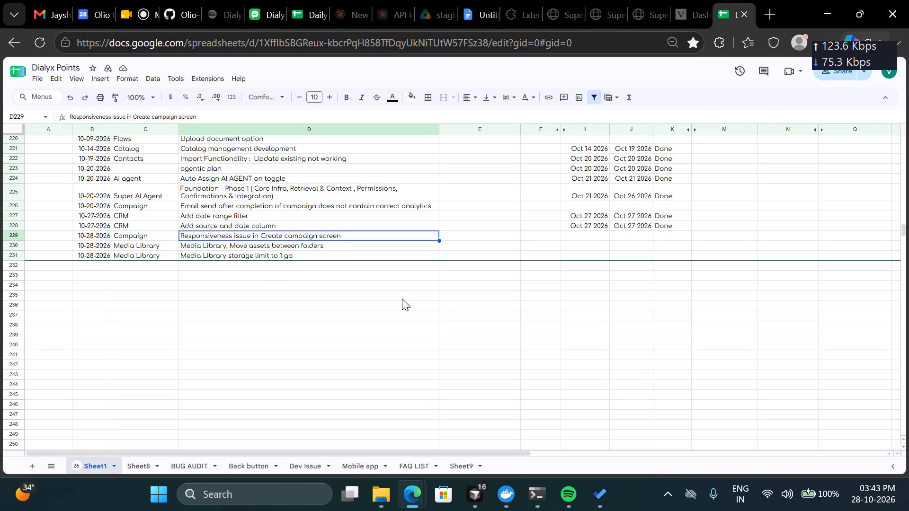
ctrl+scroll(361, 265, up, 1)
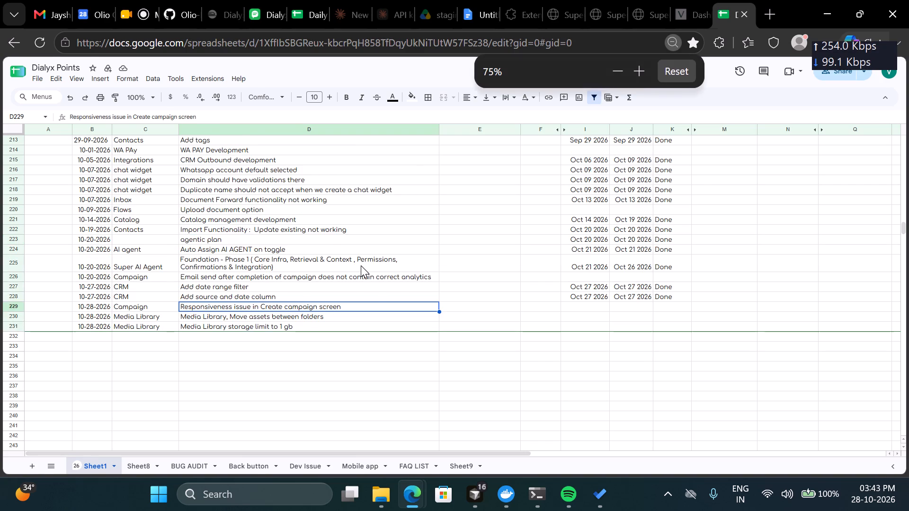
Return to Dialyx from the points sheet and open the Inbox for review.
click(263, 0)
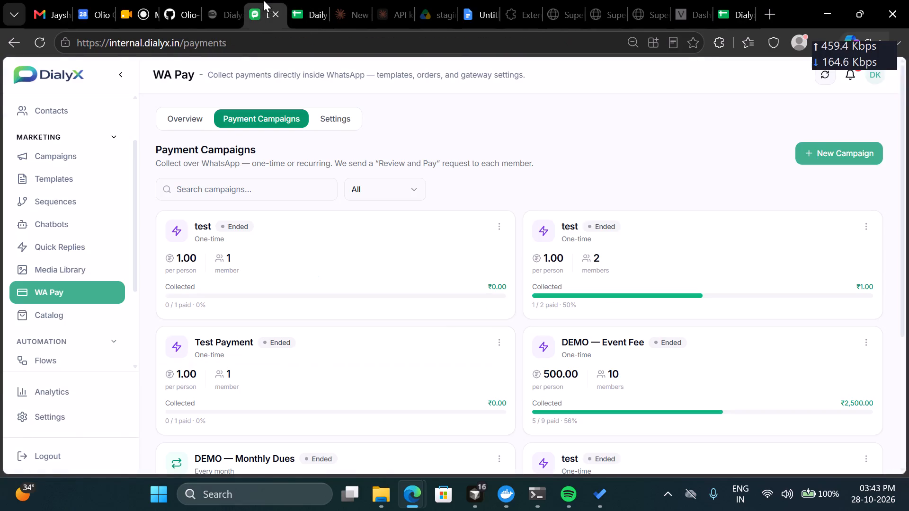
scroll(83, 282, down, 1)
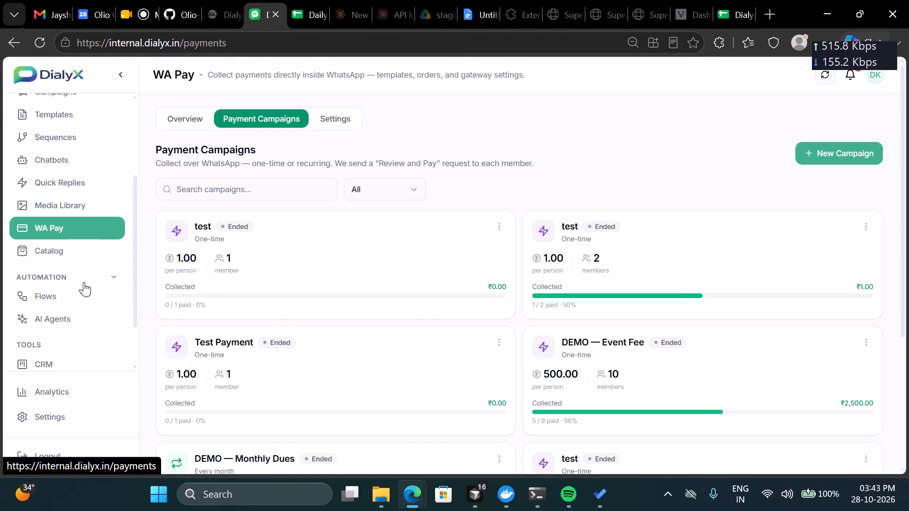
scroll(84, 282, down, 1)
scroll(68, 255, up, 3)
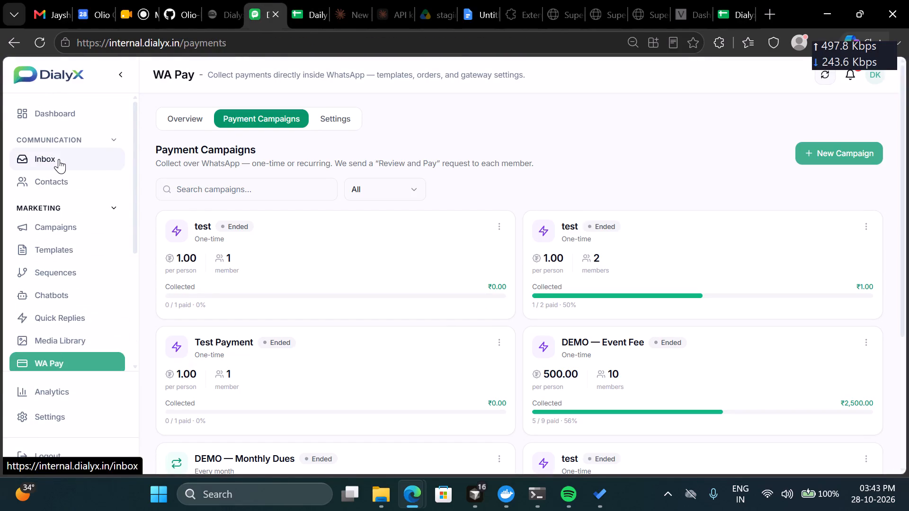
click(59, 159)
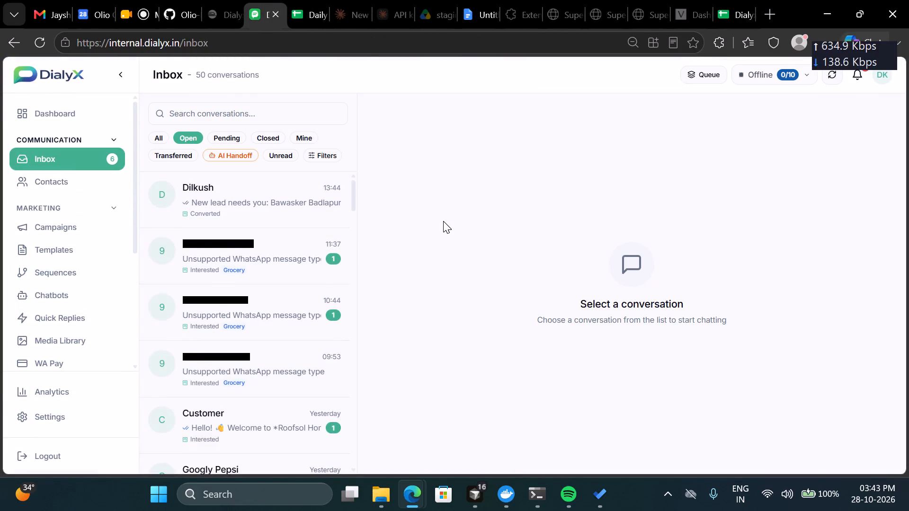
Examine the feature document's sections from Inbox to AI agent auto-assign, including the Sequences heading and the CRM items.
click(479, 3)
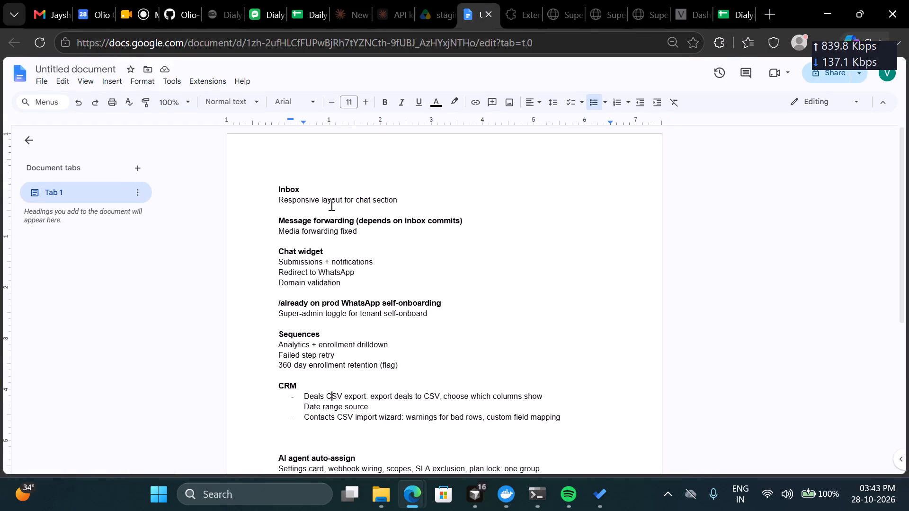
click(285, 190)
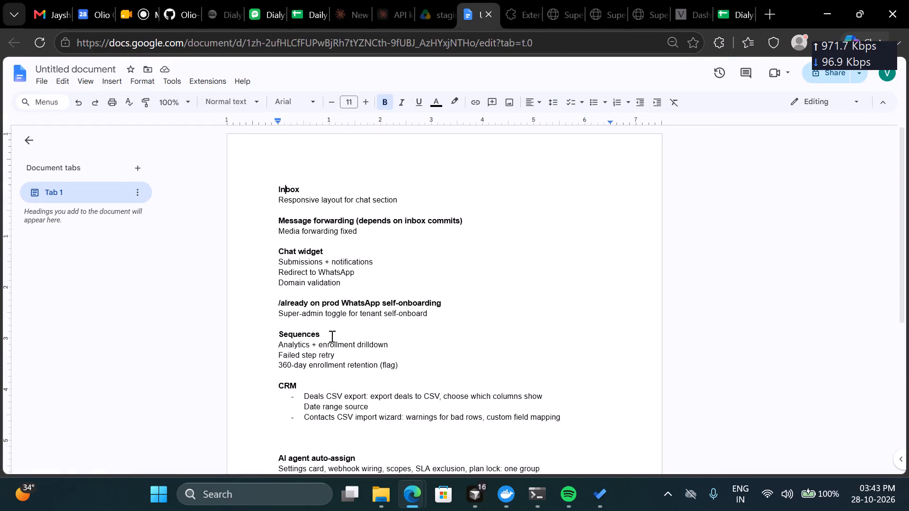
scroll(349, 313, down, 1)
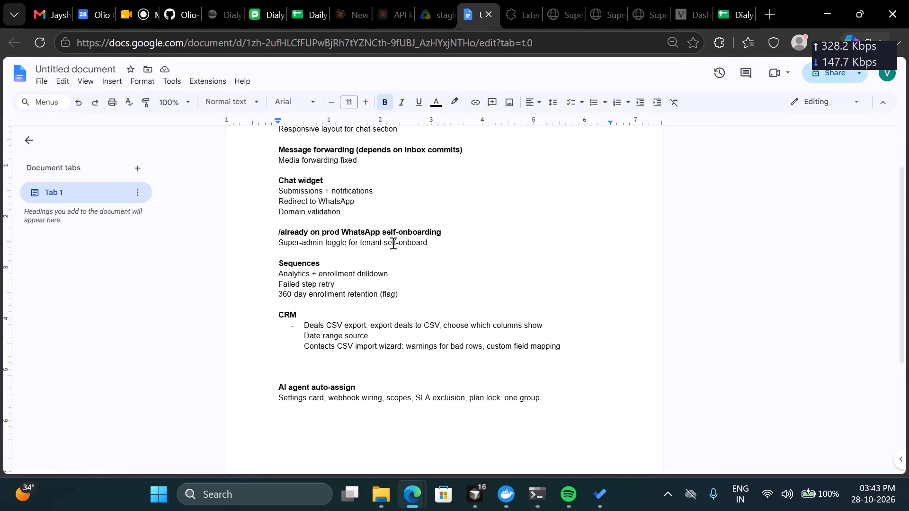
double_click(292, 266)
click(284, 323)
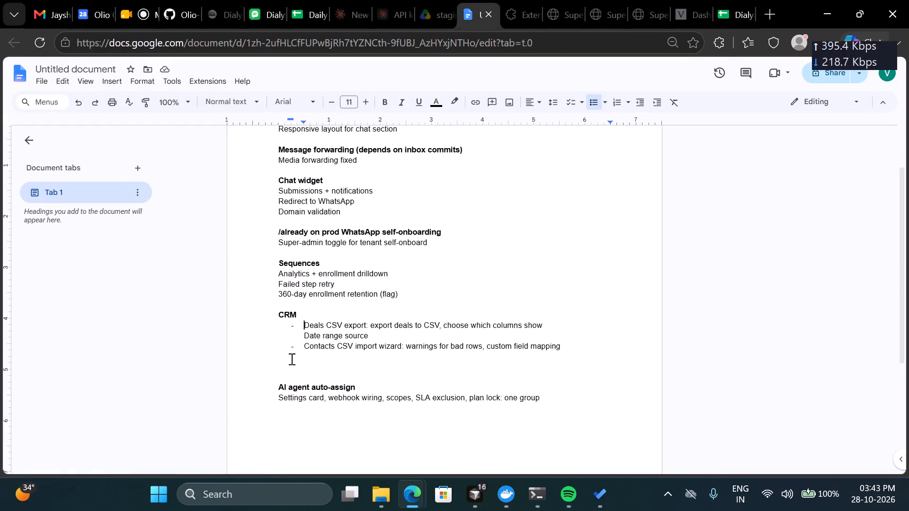
scroll(333, 421, up, 2)
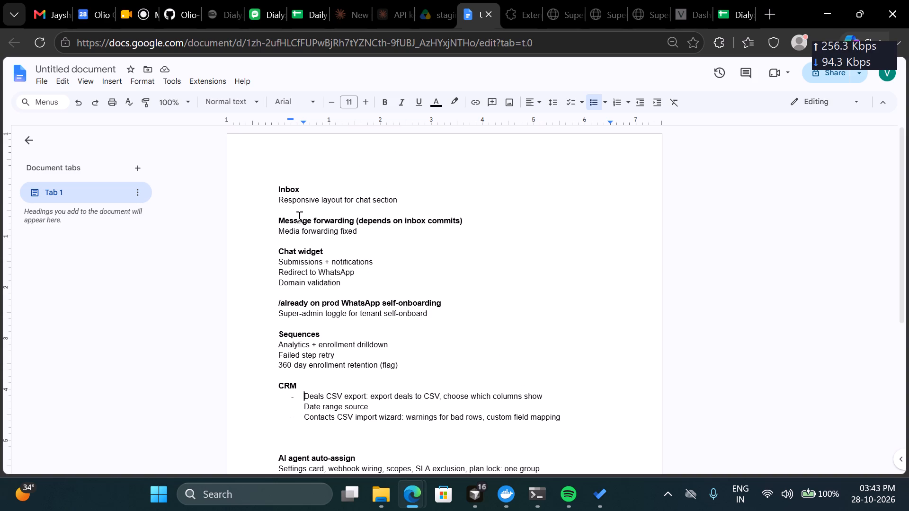
scroll(396, 370, down, 1)
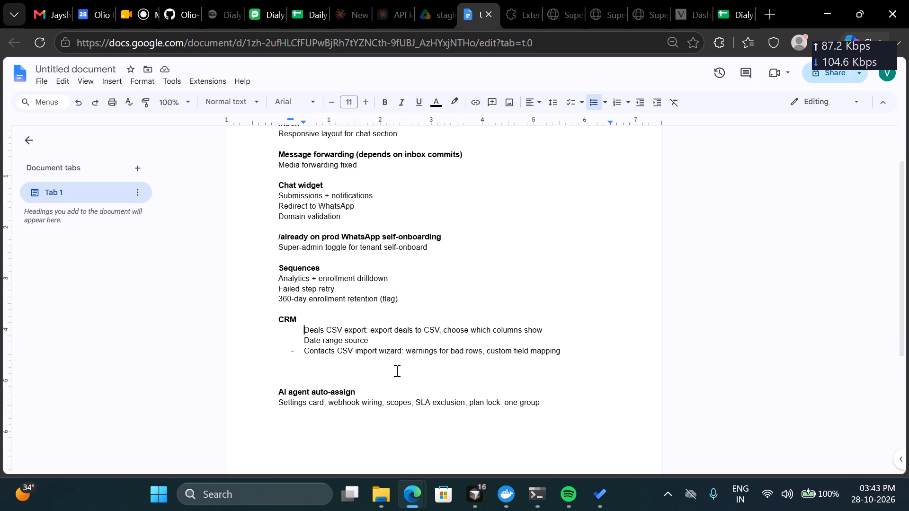
drag(278, 312, 419, 344)
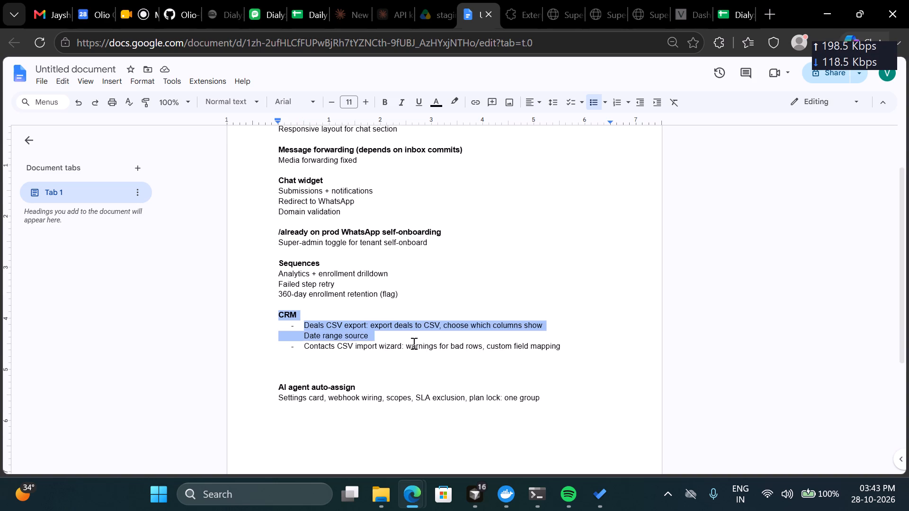
drag(419, 344, 576, 351)
click(478, 407)
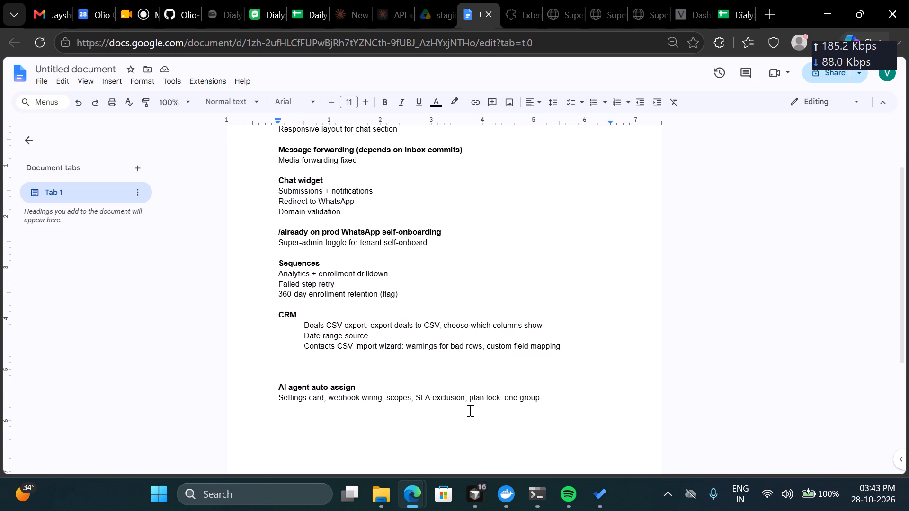
click(468, 401)
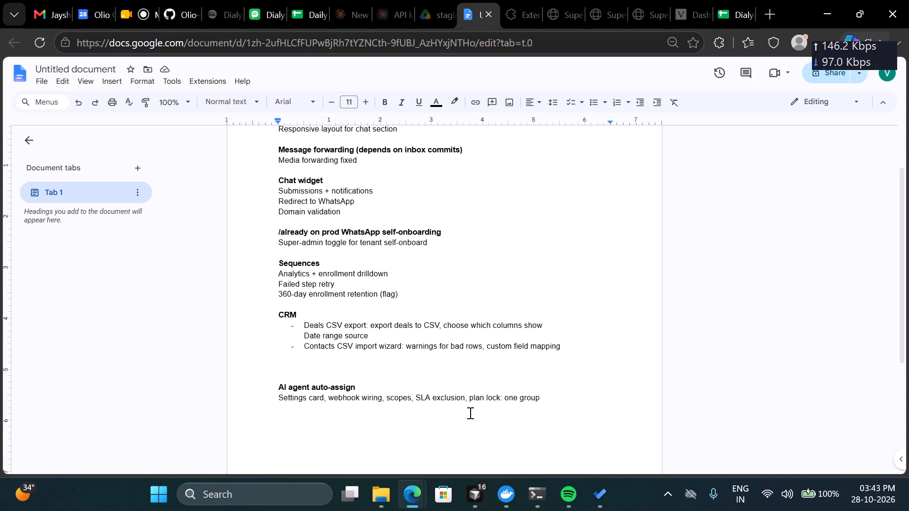